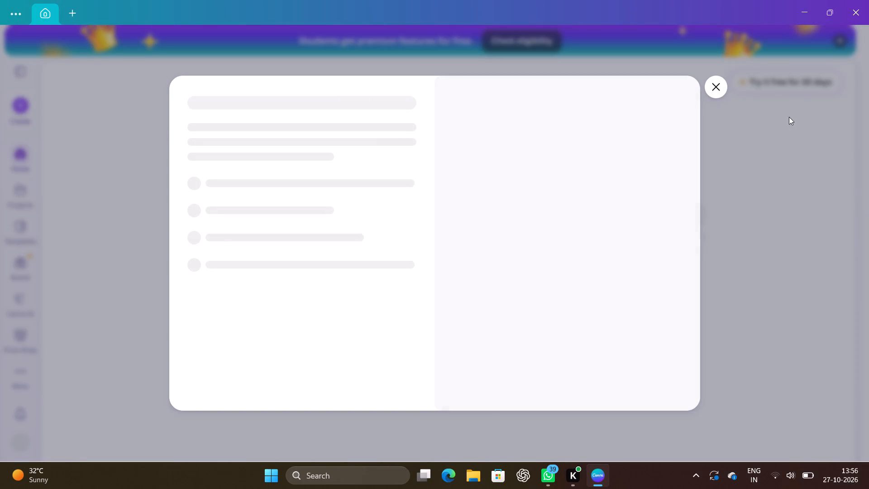
Dismiss the promotional pop-up and search for "canva website".
drag(789, 117, 708, 97)
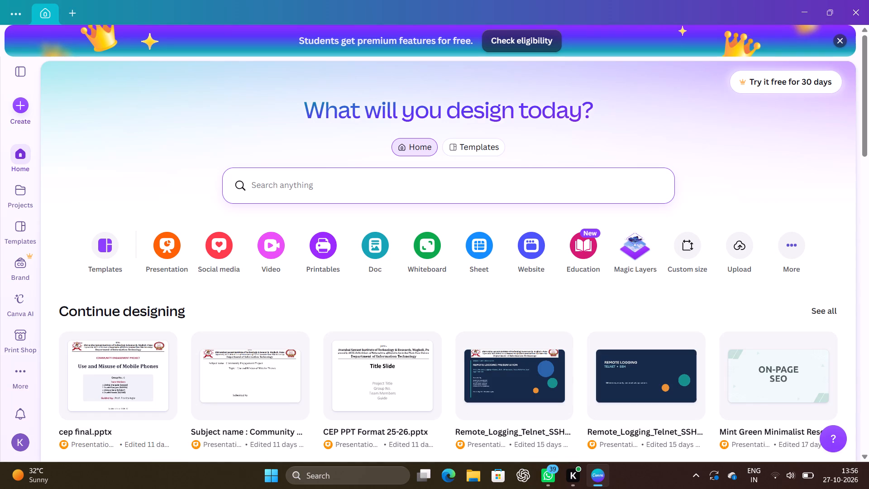
text(canv)
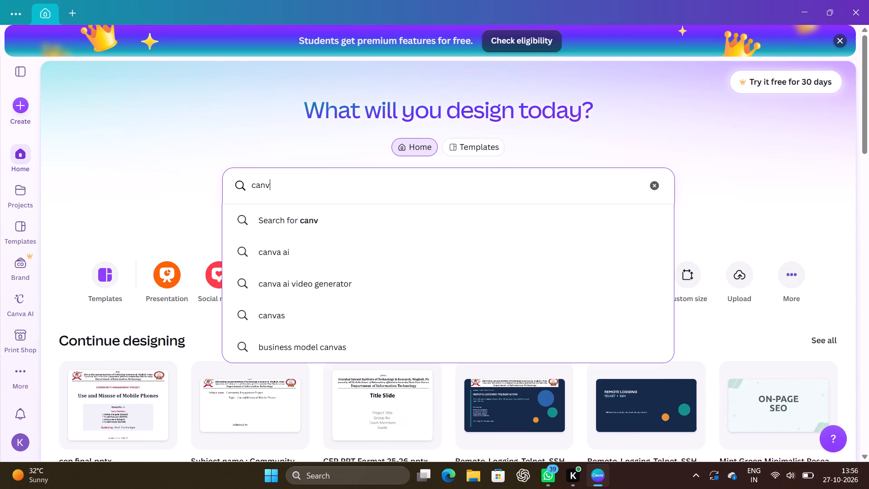
text(A)
key(space)
key(BackSpace)
key(BackSpace)
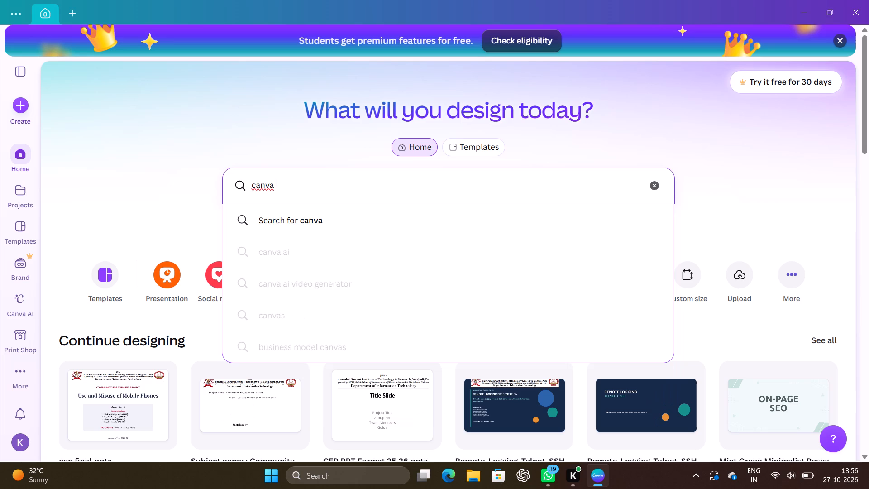
text(webs)
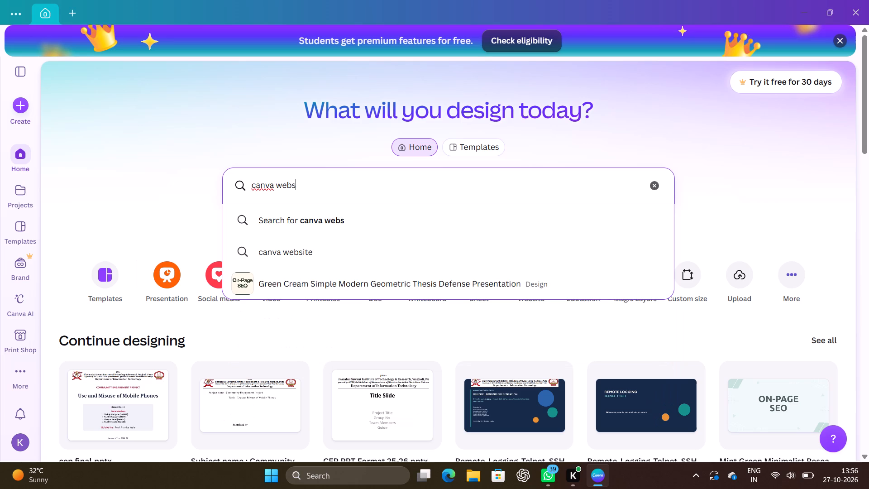
click(293, 259)
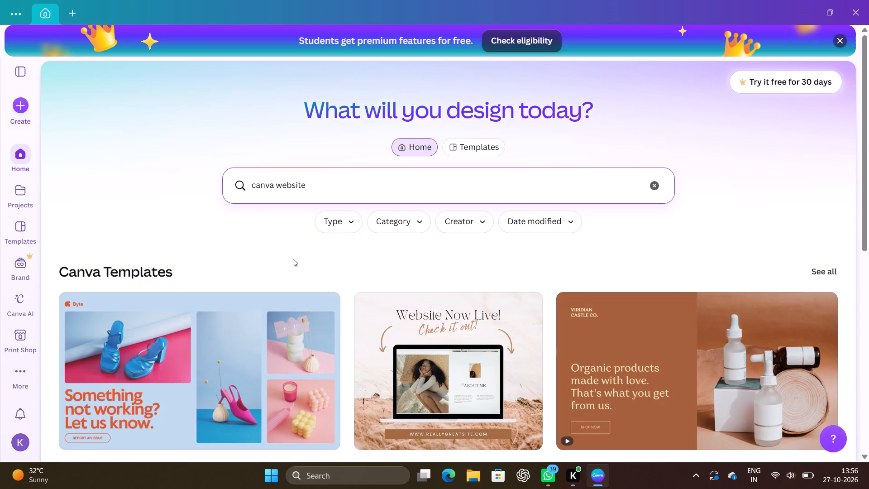
Browse the templates and designs found for "canva website" to look for a suitable starting point.
scroll(224, 258, down, 2)
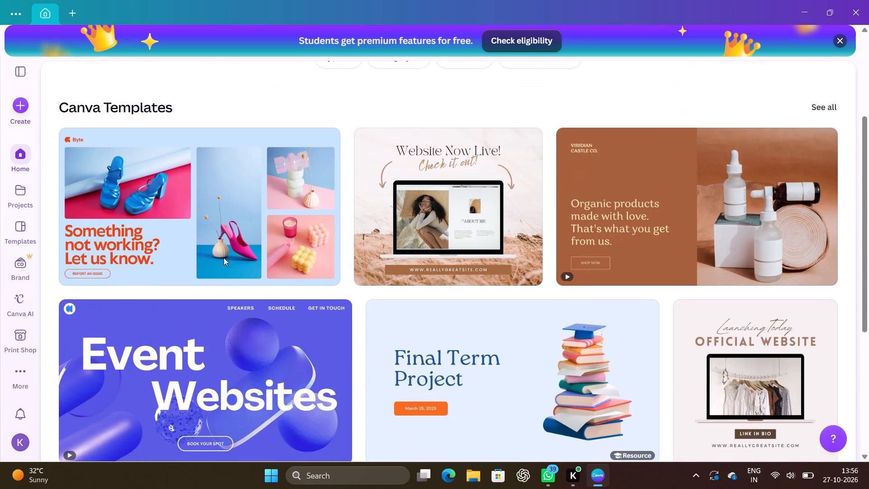
scroll(224, 258, down, 4)
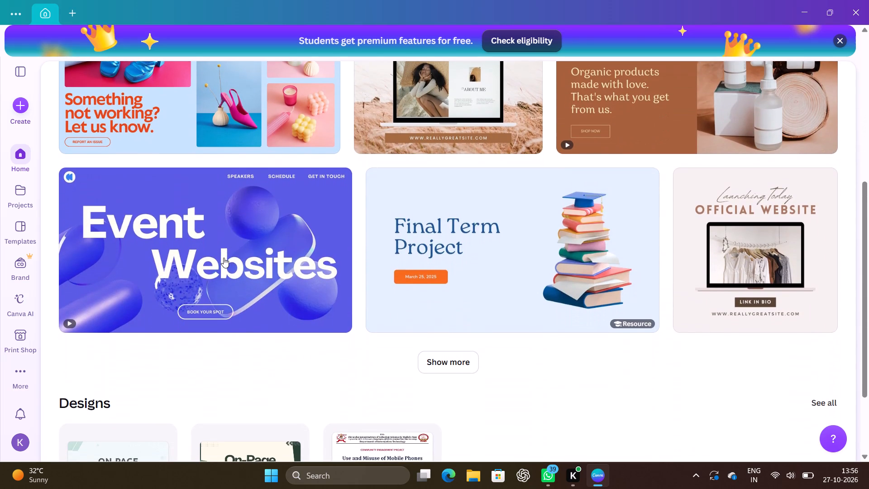
scroll(224, 258, down, 1)
scroll(224, 258, up, 2)
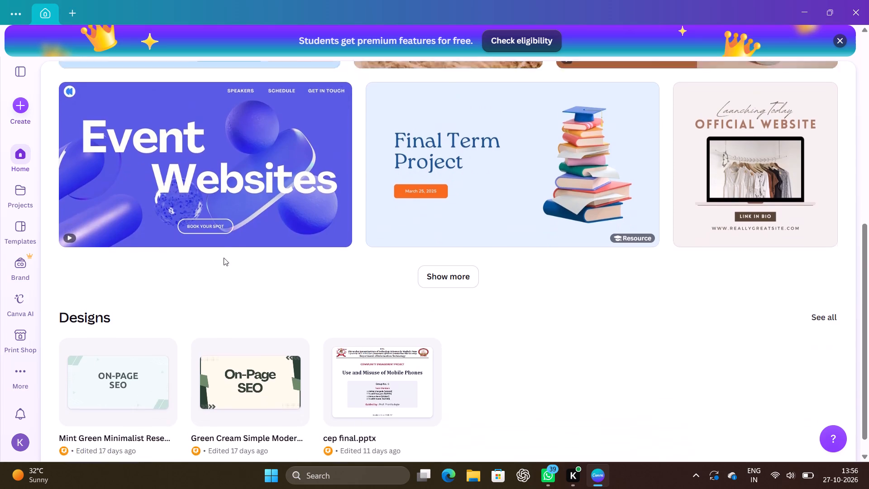
scroll(224, 258, up, 1)
scroll(224, 258, down, 1)
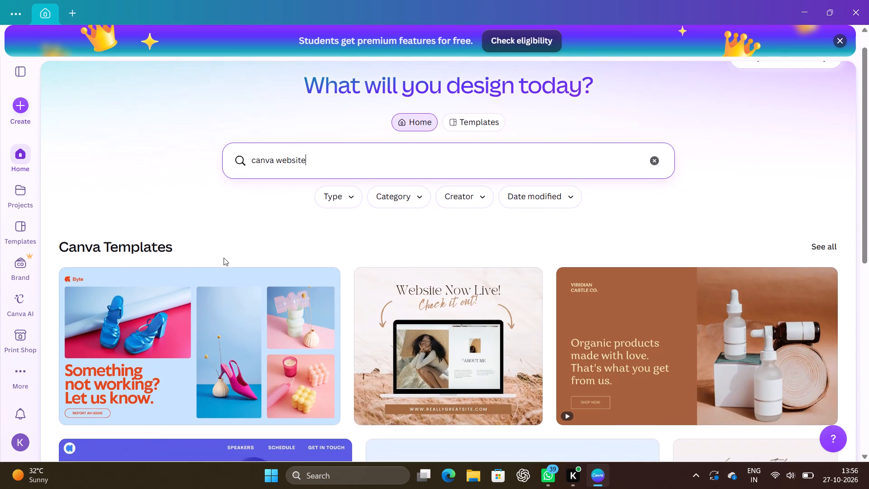
scroll(224, 258, down, 1)
scroll(483, 177, up, 2)
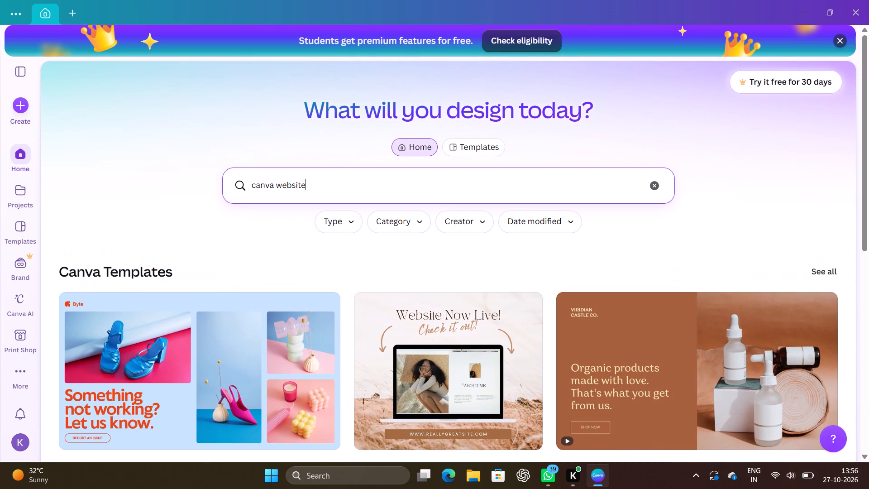
Filter the "canva website" search results to the Instagram Post category.
scroll(483, 177, up, 1)
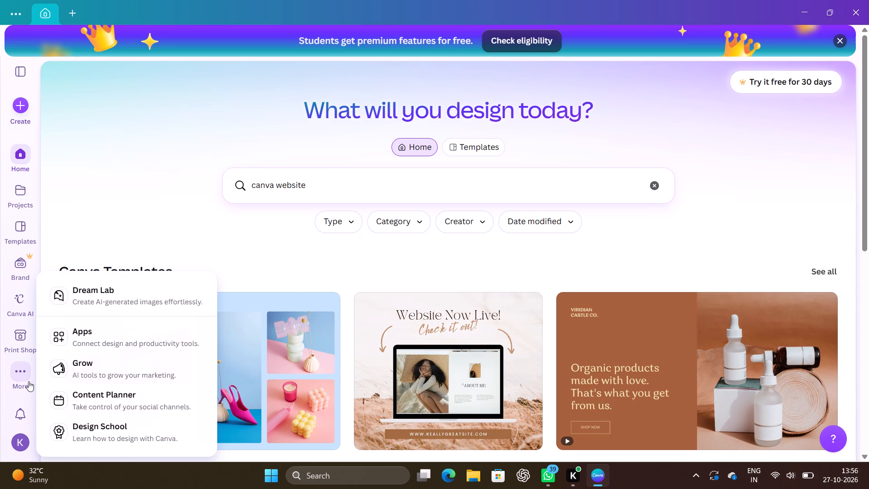
click(203, 228)
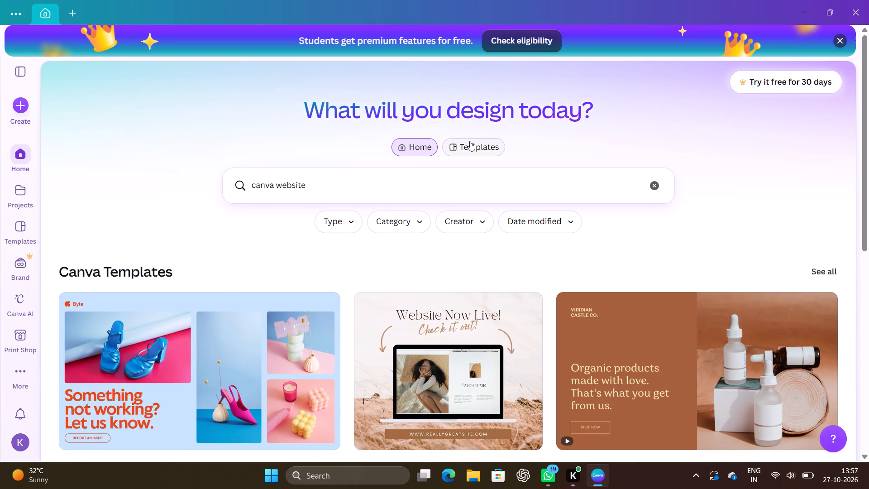
click(393, 221)
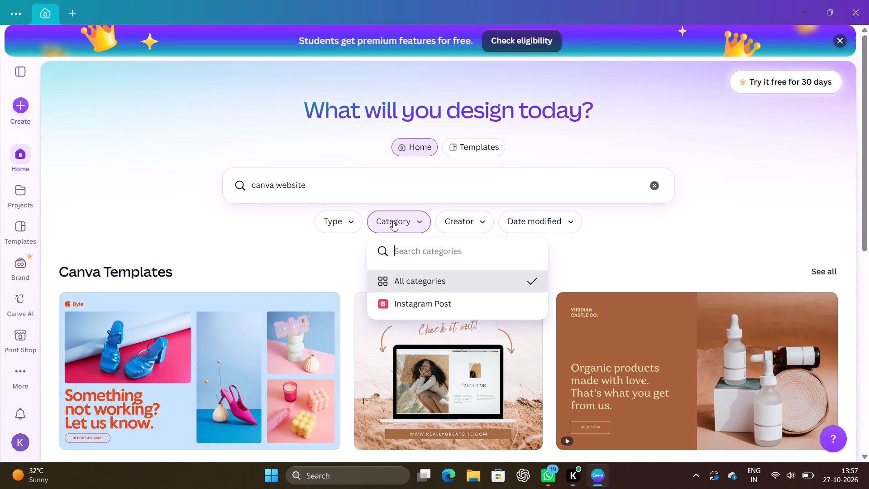
click(416, 298)
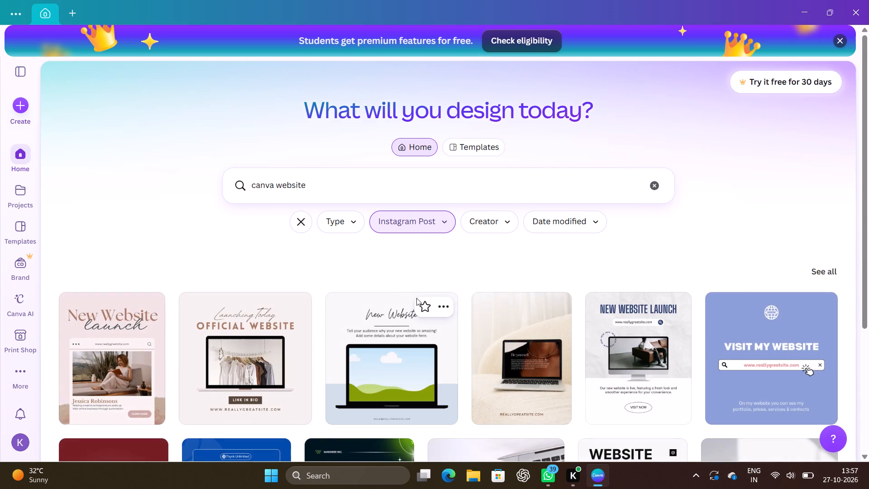
Look through the Instagram Post templates found for "canva website" for a suitable website design.
scroll(416, 298, down, 1)
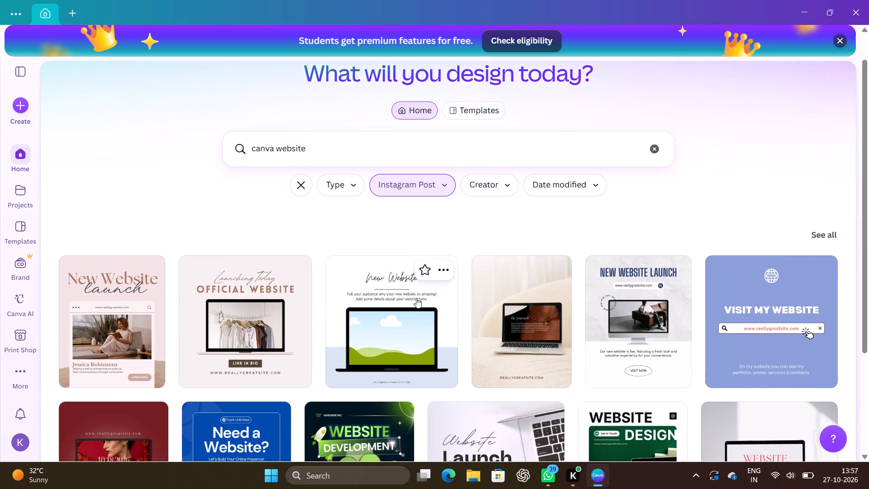
scroll(416, 298, down, 3)
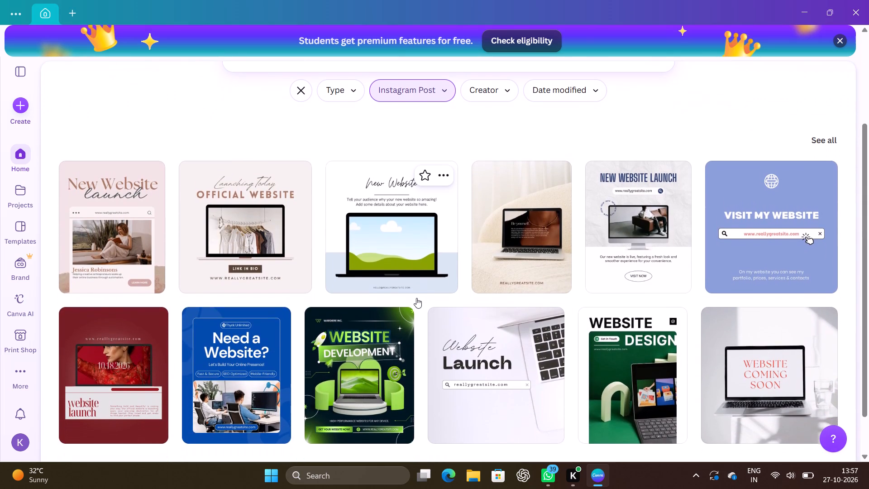
scroll(416, 298, down, 2)
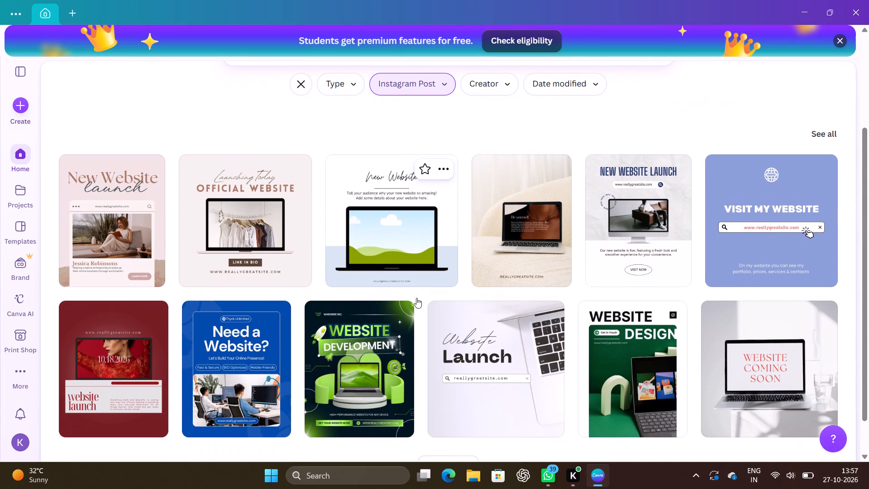
scroll(416, 298, down, 1)
scroll(416, 298, up, 7)
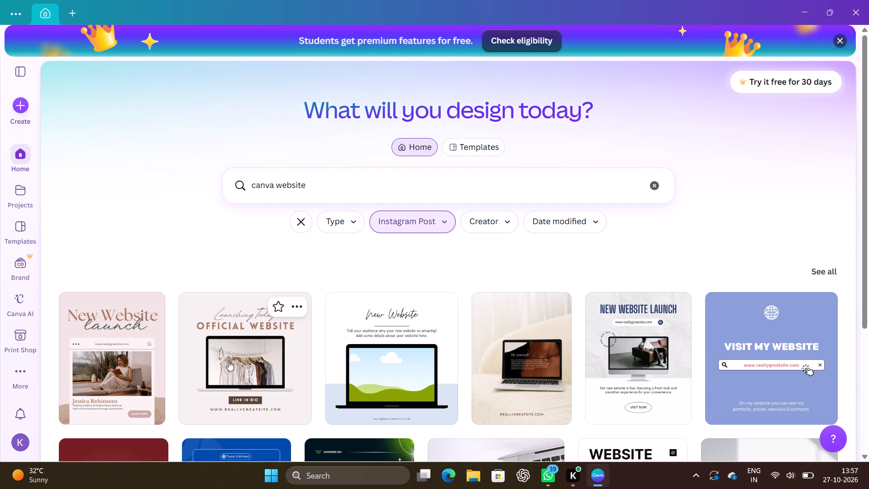
Start creating a new design and bring up the available Websites design types.
click(16, 101)
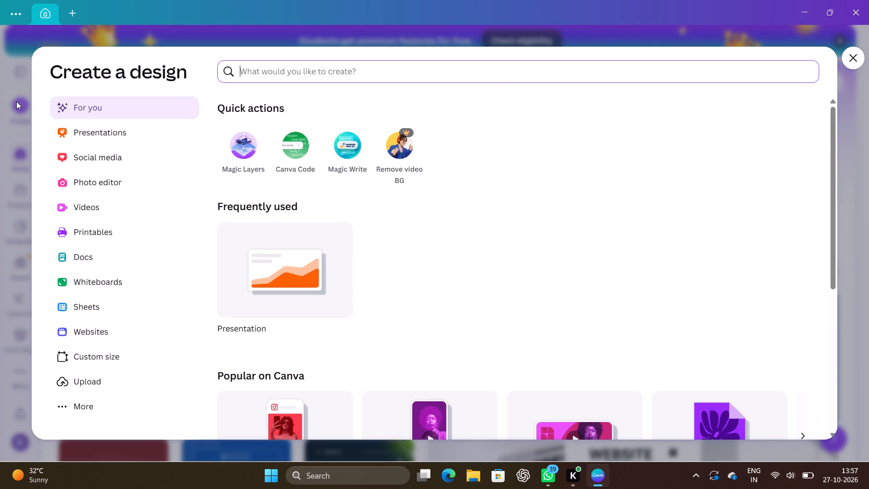
double_click(101, 331)
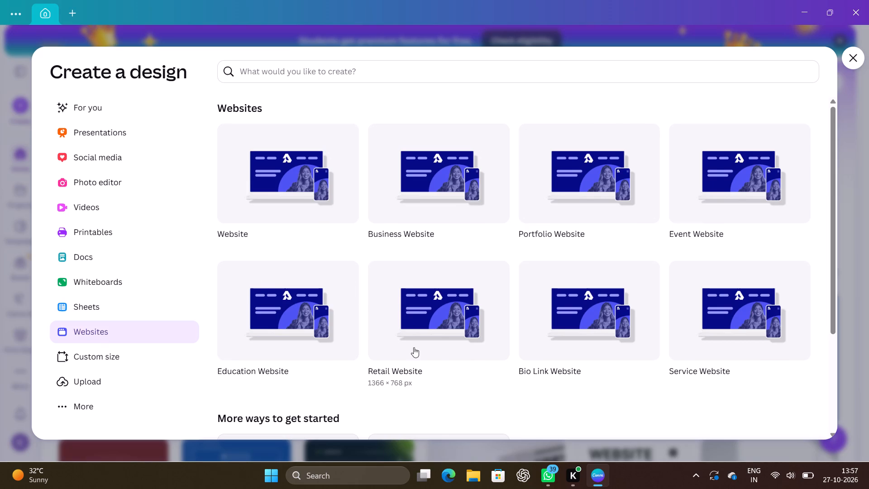
Create a new blank Business Website design at 1366 × 768 px.
double_click(437, 187)
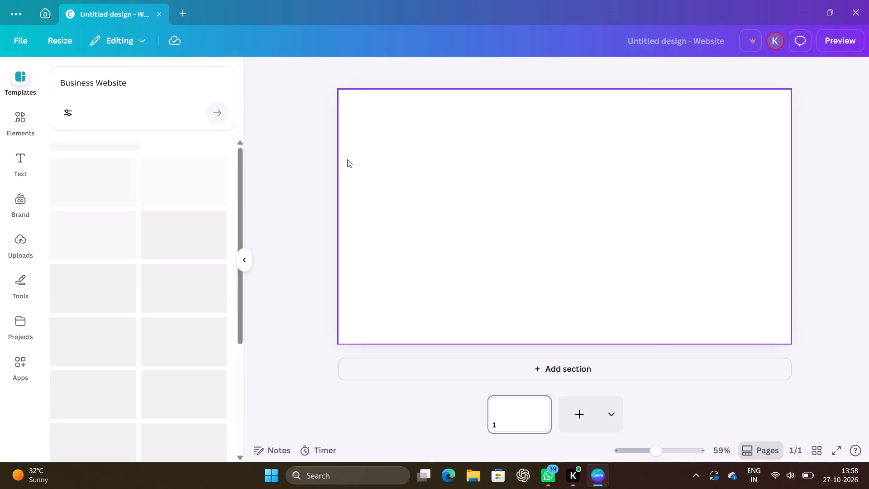
Replace the template search with "food website design" and look through the matching templates.
click(137, 86)
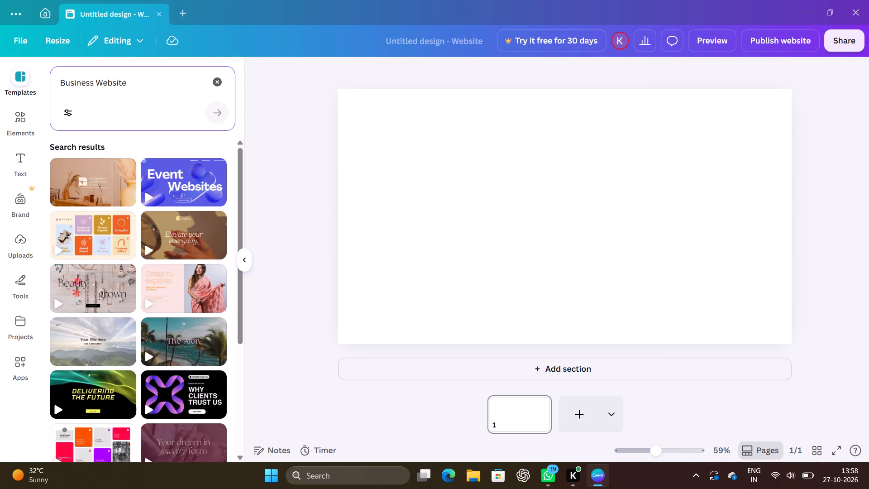
key(BackSpace)
key(BackSpace)
key(BackSpace)
key(BackSpace)
key(BackSpace)
key(BackSpace)
key(BackSpace)
key(BackSpace)
key(BackSpace)
key(BackSpace)
key(BackSpace)
key(BackSpace)
key(BackSpace)
key(BackSpace)
key(BackSpace)
key(BackSpace)
key(BackSpace)
key(BackSpace)
key(BackSpace)
key(BackSpace)
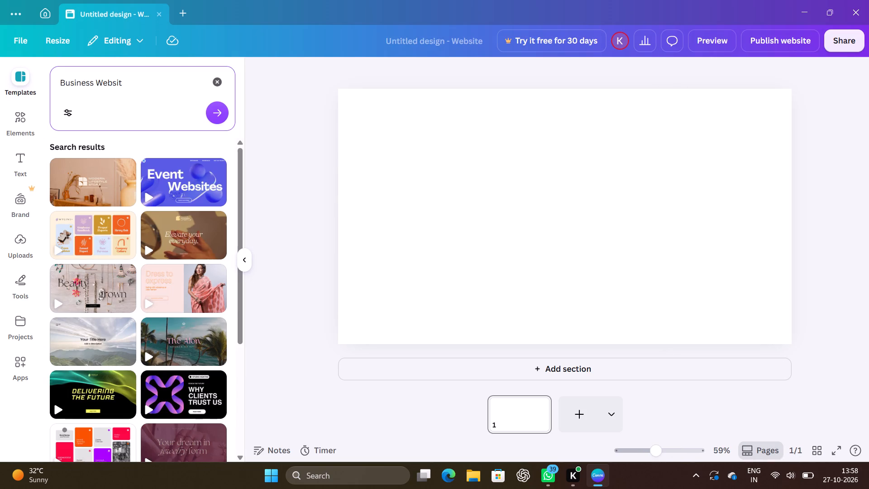
text(foo)
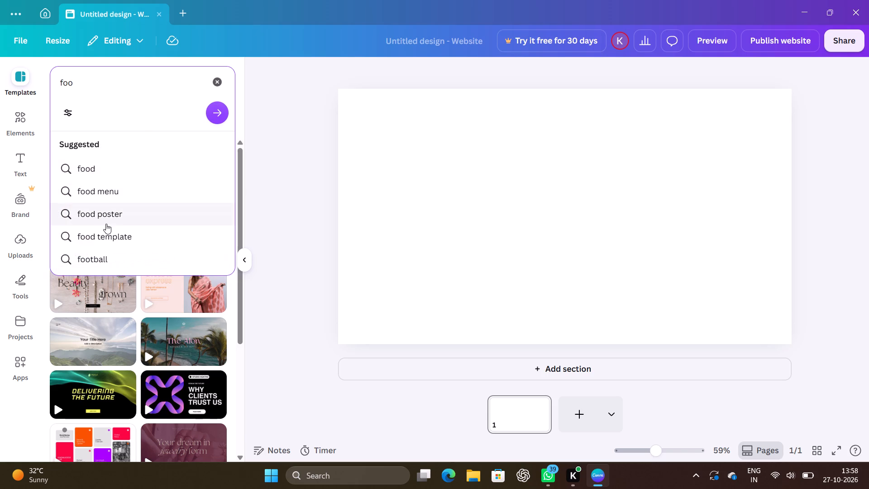
text(d webs)
key(i)
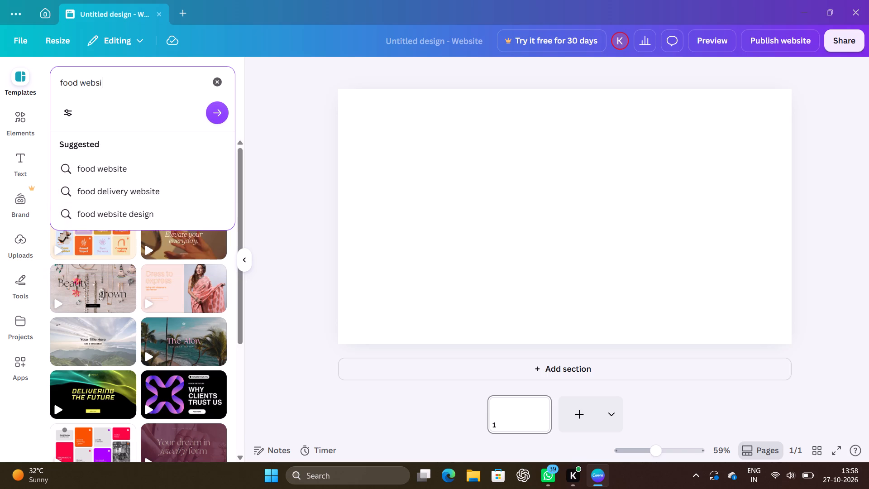
double_click(137, 221)
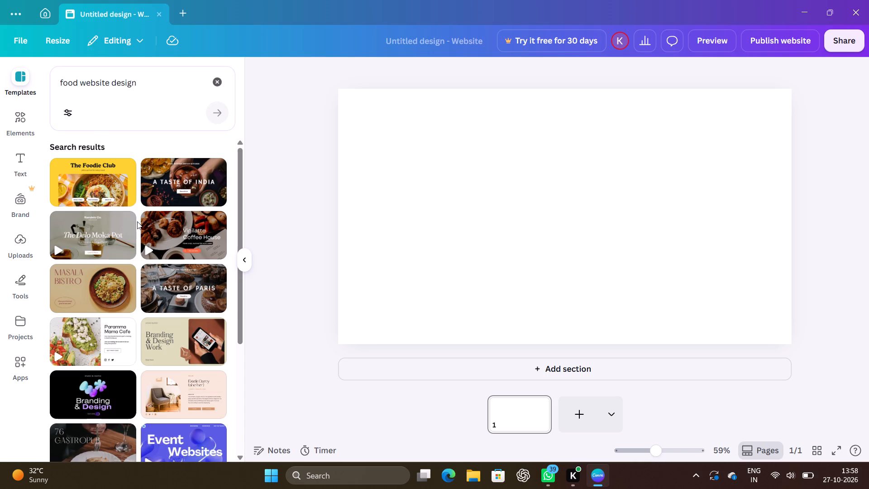
scroll(137, 221, down, 1)
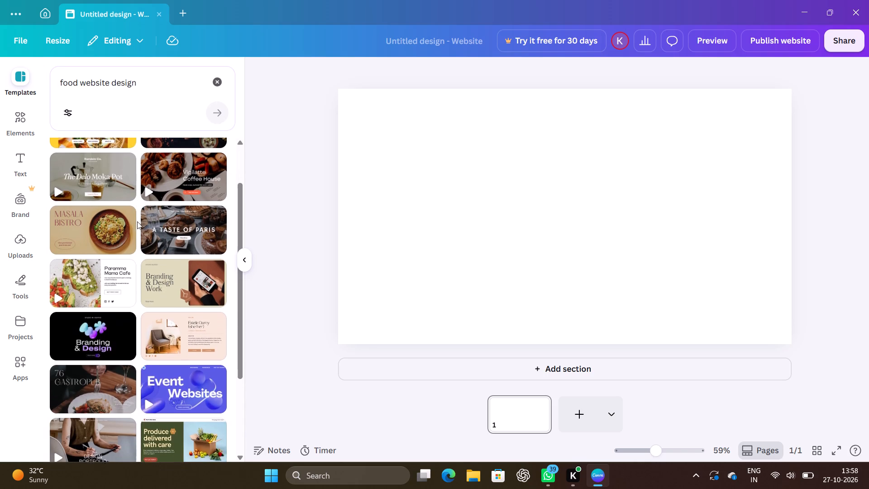
scroll(137, 221, down, 1)
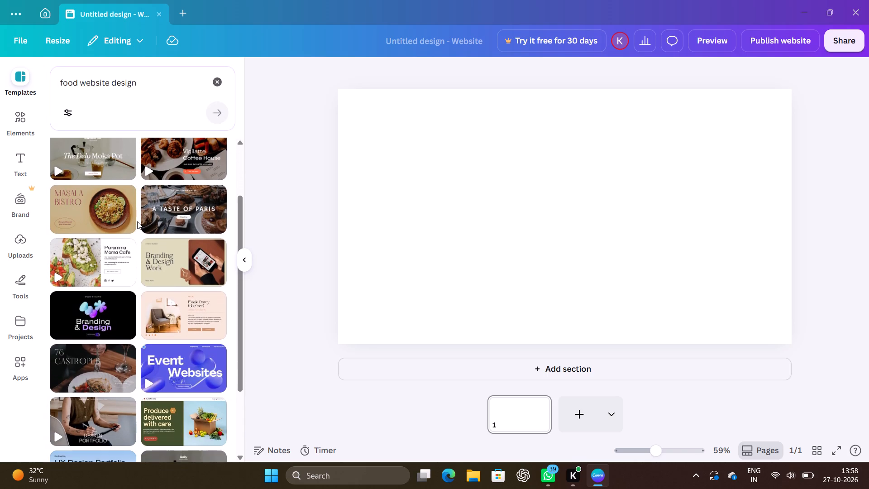
scroll(137, 221, down, 1)
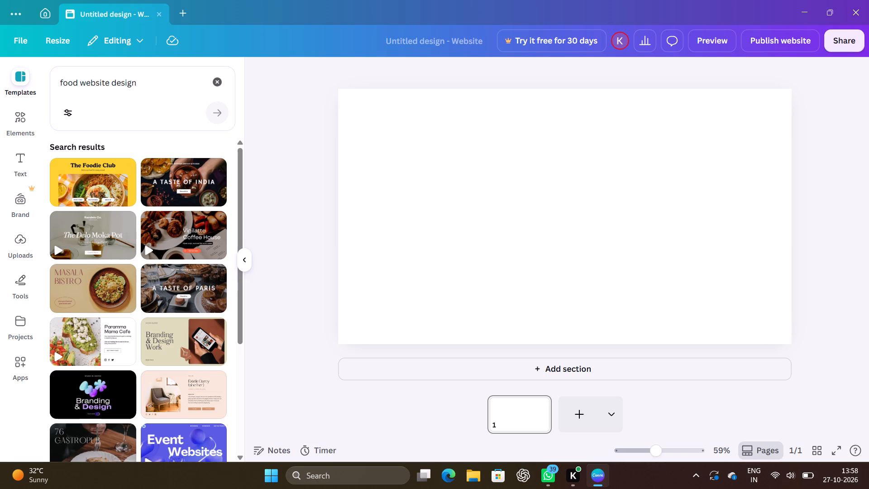
Change the template search to "food buisness website" and run it.
drag(112, 81, 143, 88)
key(BackSpace)
key(Left)
key(Left)
key(Left)
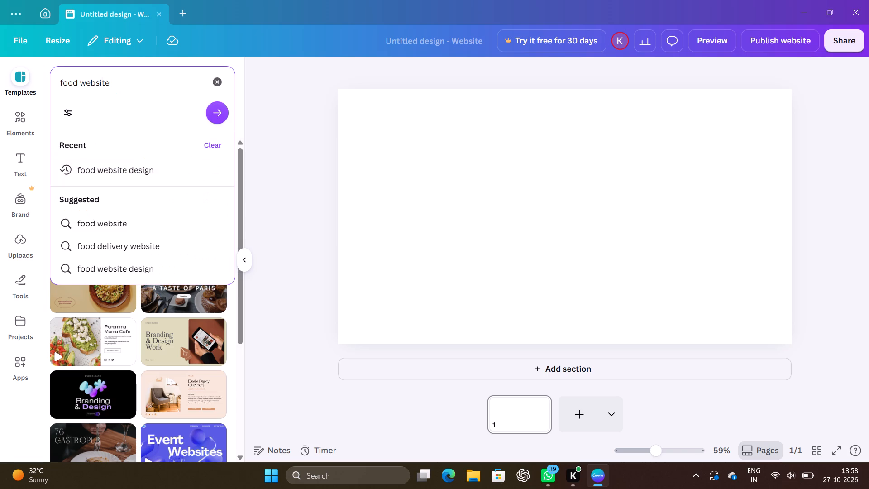
key(Left)
key(Left)
key(Left)
key(Left)
key(Left)
key(Left)
key(space)
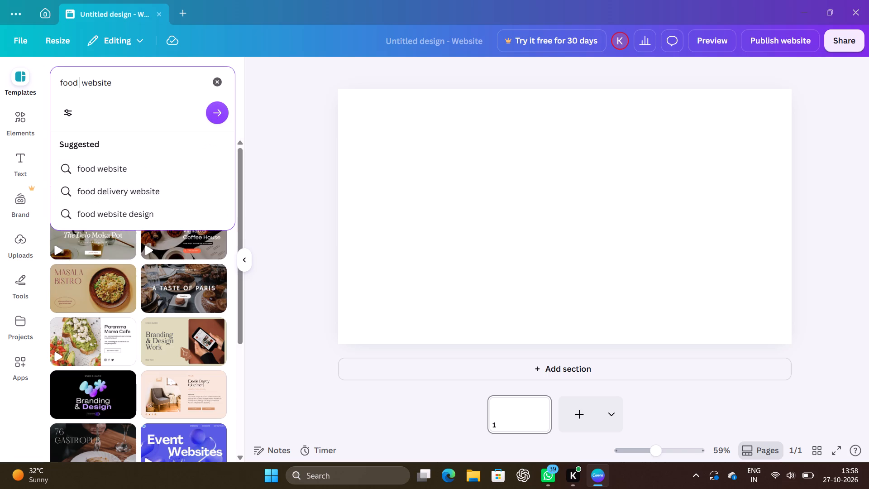
text(buisness)
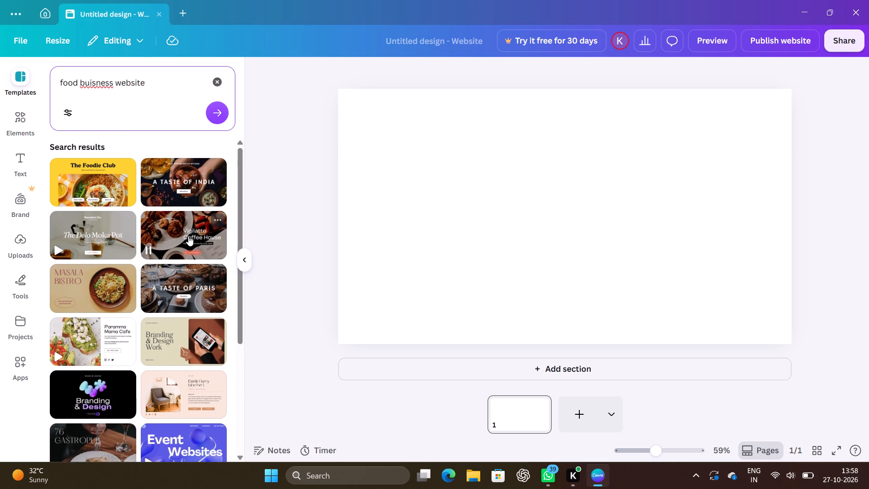
key(Return)
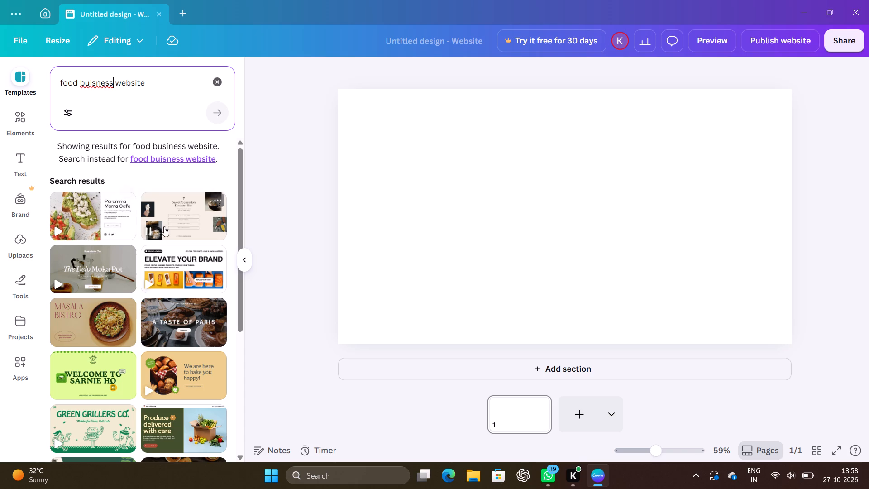
Preview the sections of the Elevate Your Brand template and return to the search results.
double_click(172, 264)
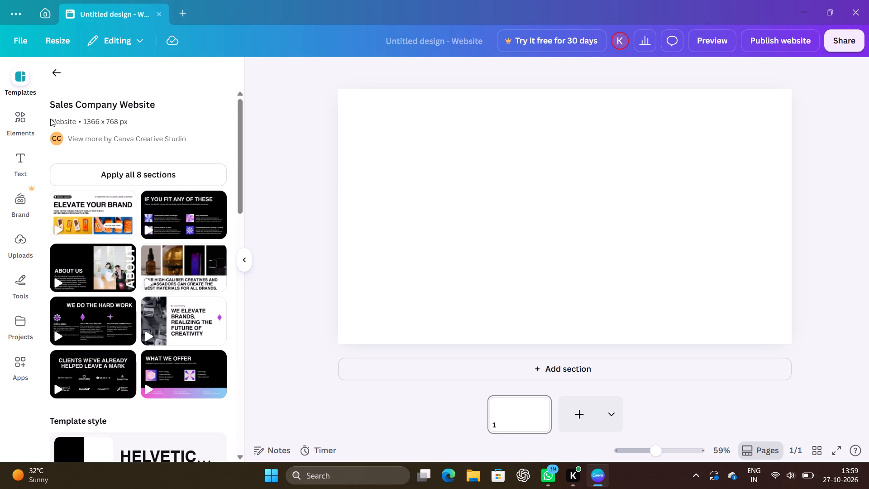
click(55, 73)
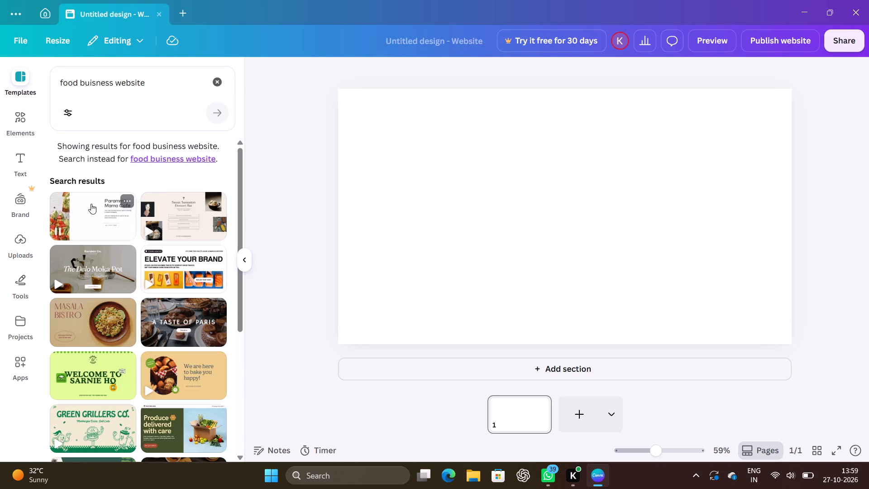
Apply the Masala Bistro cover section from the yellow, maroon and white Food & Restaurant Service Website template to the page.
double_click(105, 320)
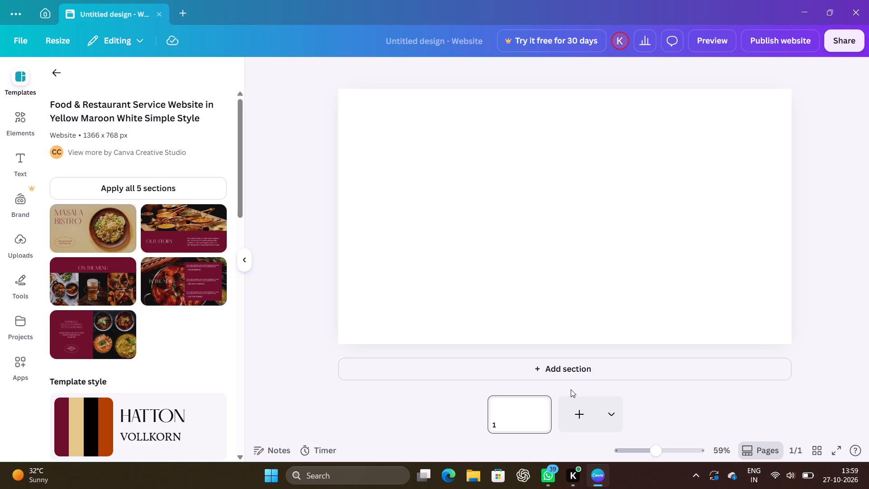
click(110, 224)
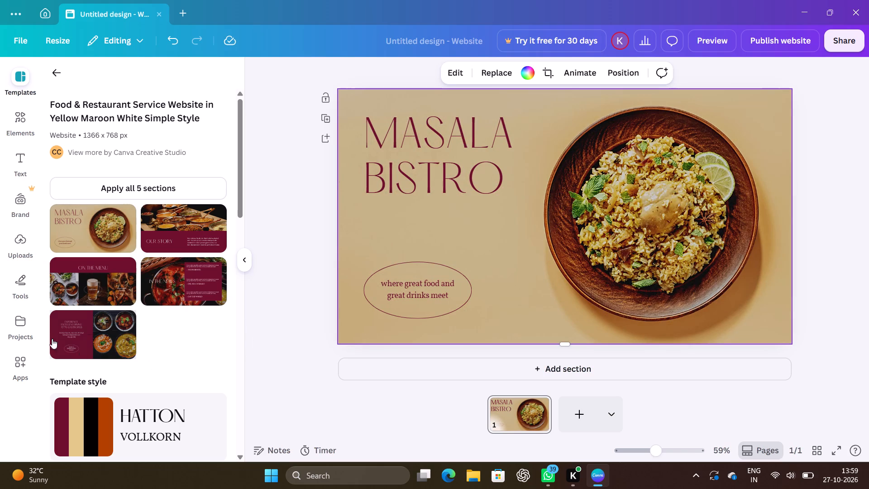
Find the similar white and black photographic restaurant website template and apply its A Taste of India cover section to page 1.
scroll(196, 315, down, 4)
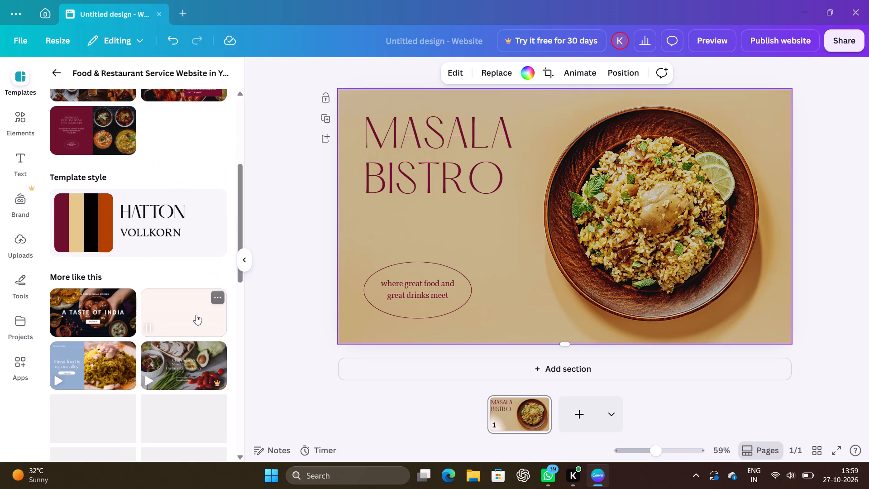
scroll(196, 315, down, 1)
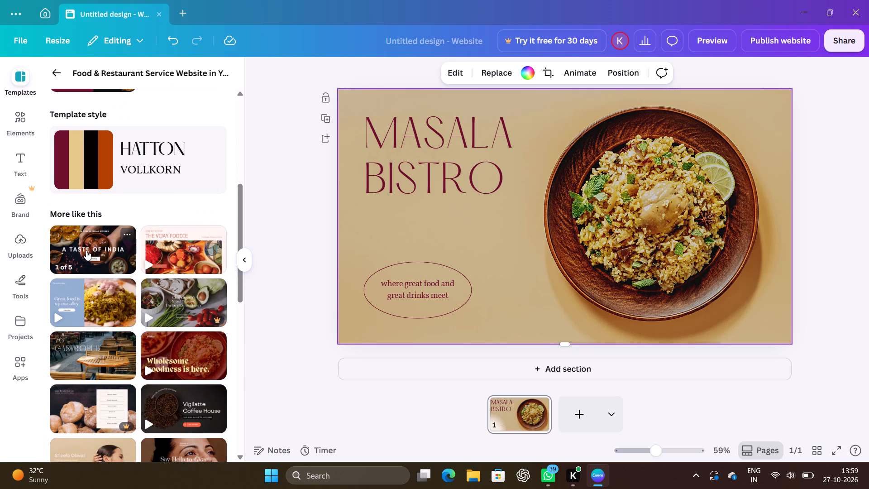
double_click(86, 250)
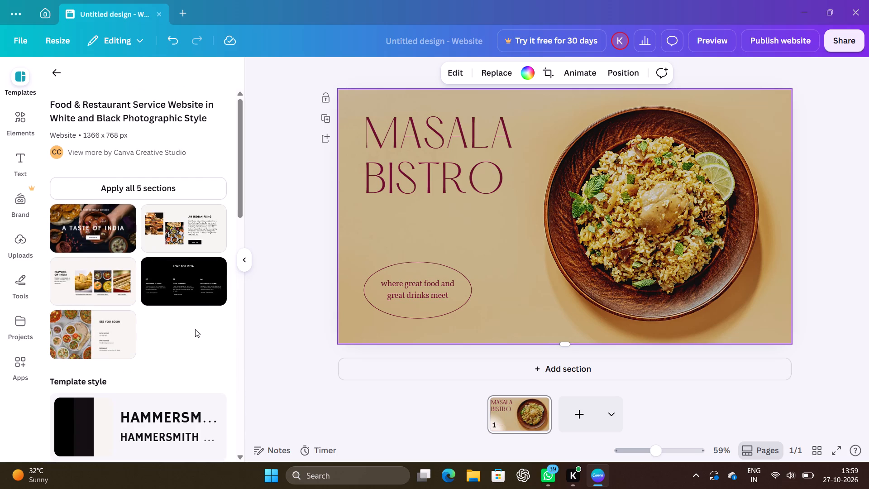
double_click(116, 215)
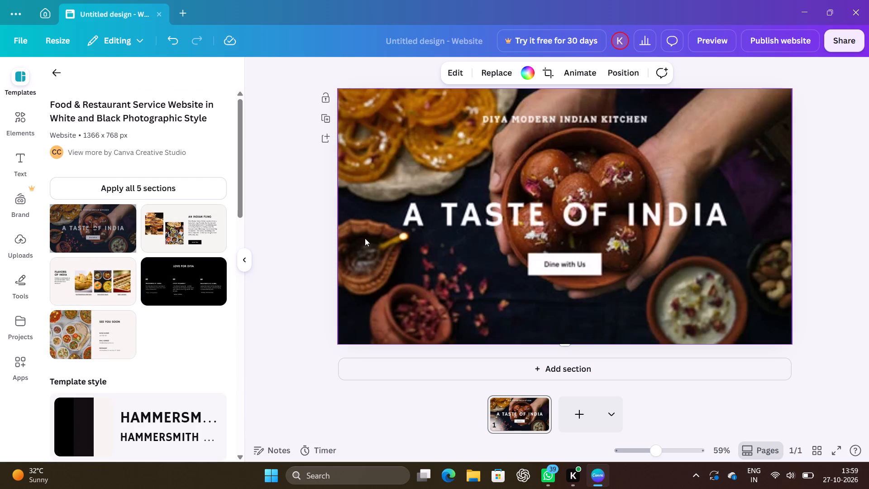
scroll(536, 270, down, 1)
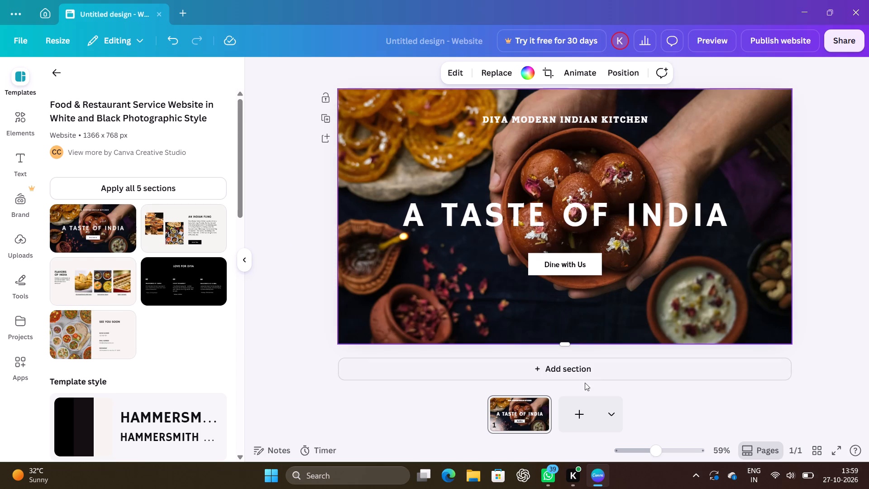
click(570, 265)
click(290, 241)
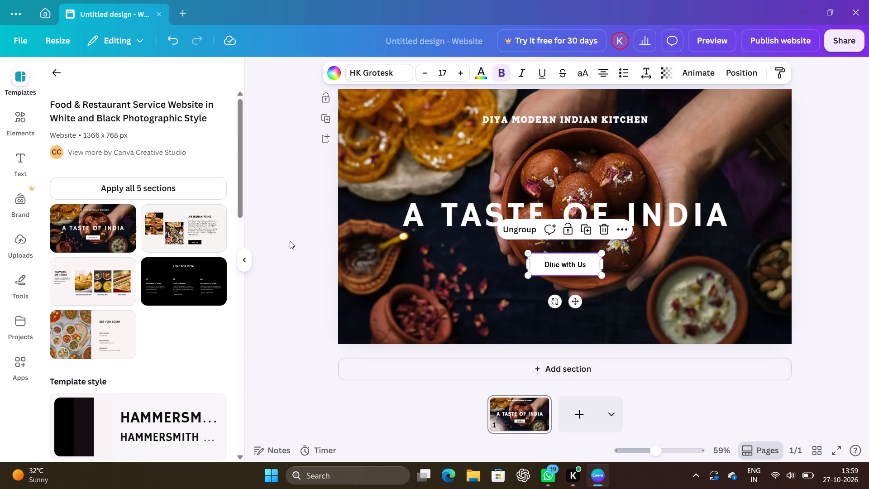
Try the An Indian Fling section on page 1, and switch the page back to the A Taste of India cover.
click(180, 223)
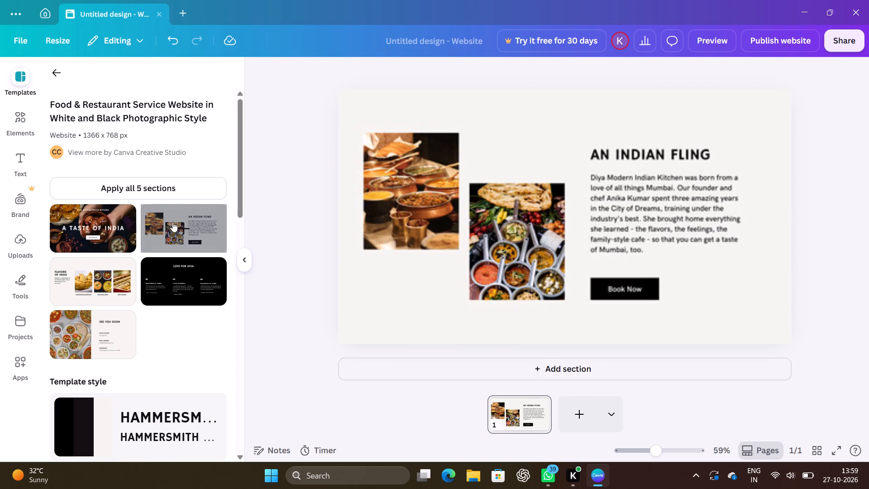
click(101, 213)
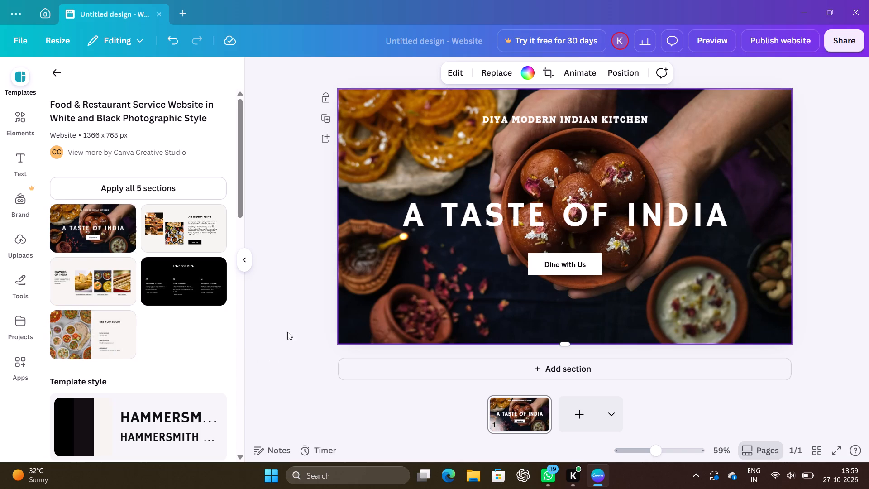
Look through the similar website templates listed for the white and black photographic restaurant template.
scroll(129, 399, down, 3)
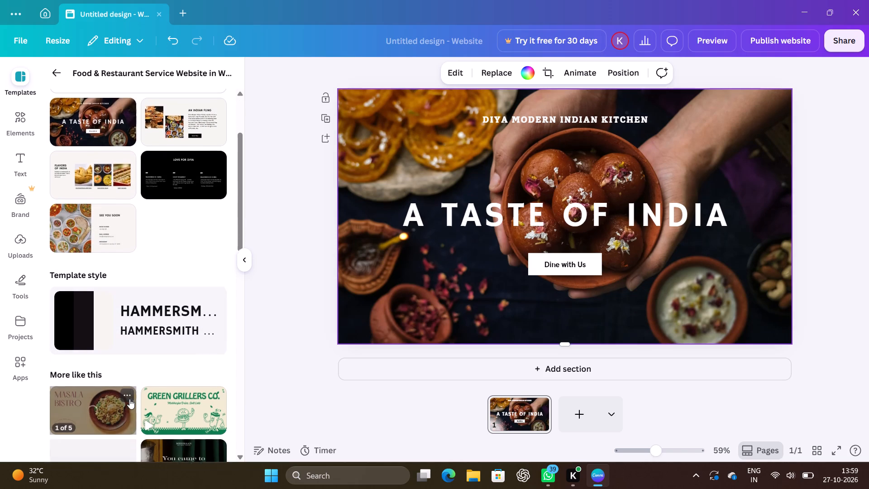
scroll(129, 399, down, 4)
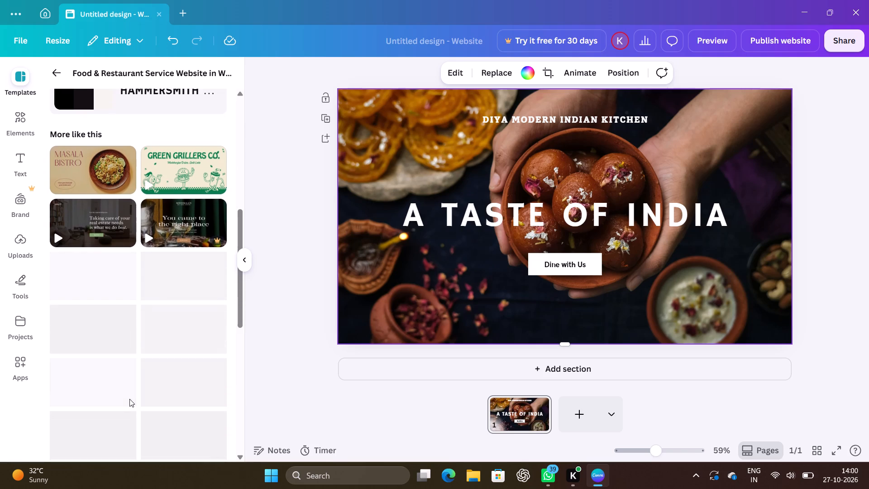
scroll(129, 399, up, 7)
scroll(129, 399, down, 8)
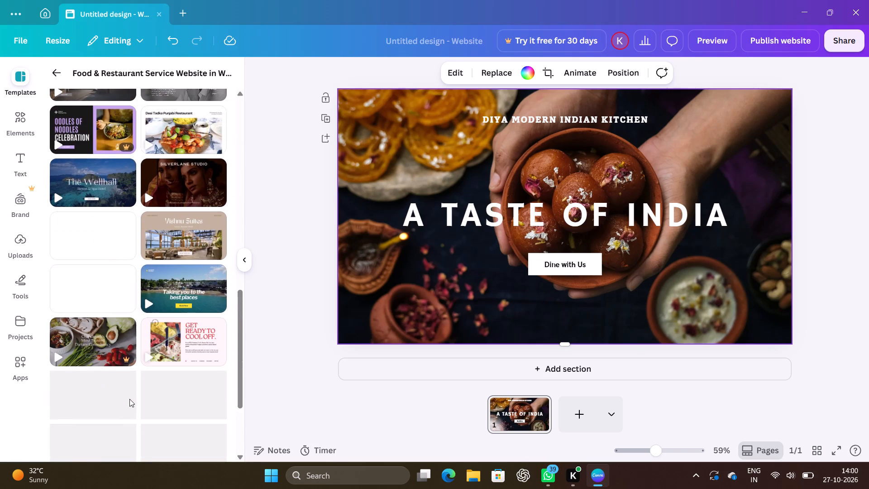
scroll(129, 399, down, 2)
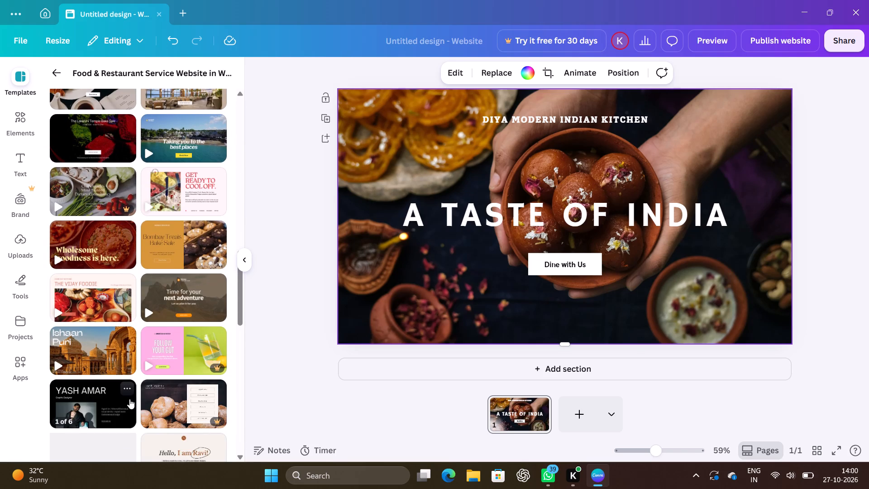
scroll(129, 399, up, 9)
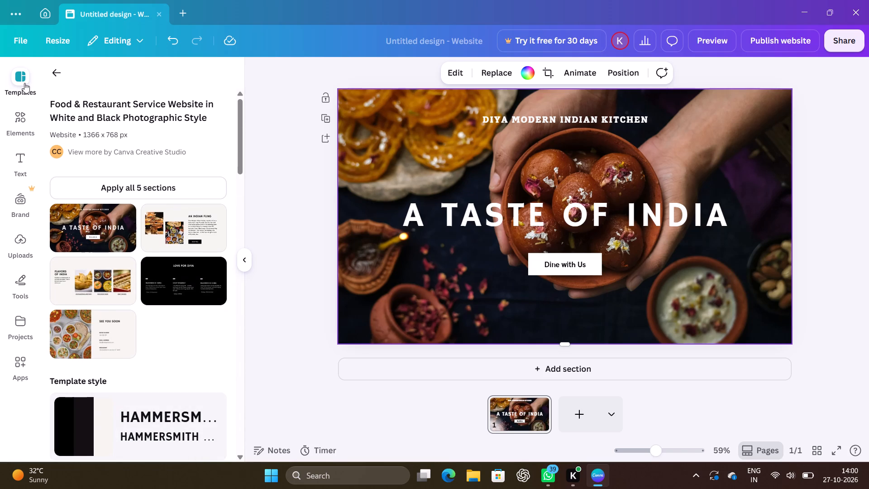
Return to the food business website search results and look through the available templates.
click(61, 72)
scroll(244, 389, down, 1)
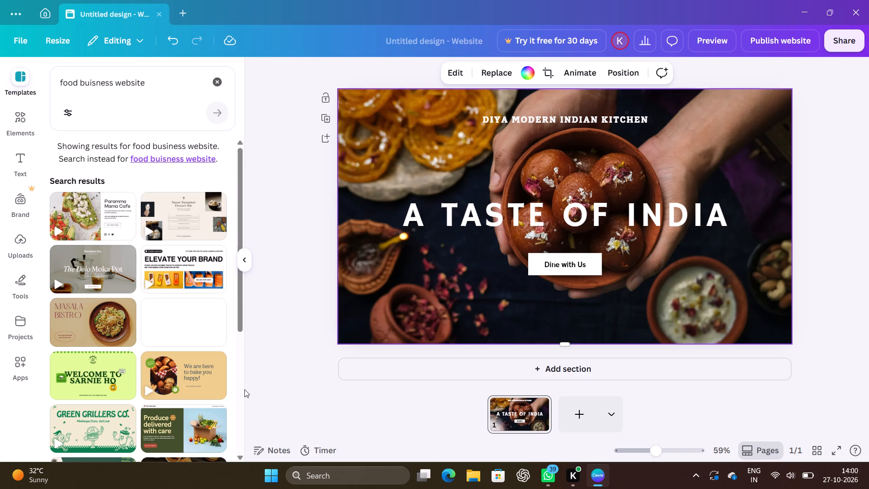
scroll(244, 389, down, 1)
scroll(159, 404, down, 4)
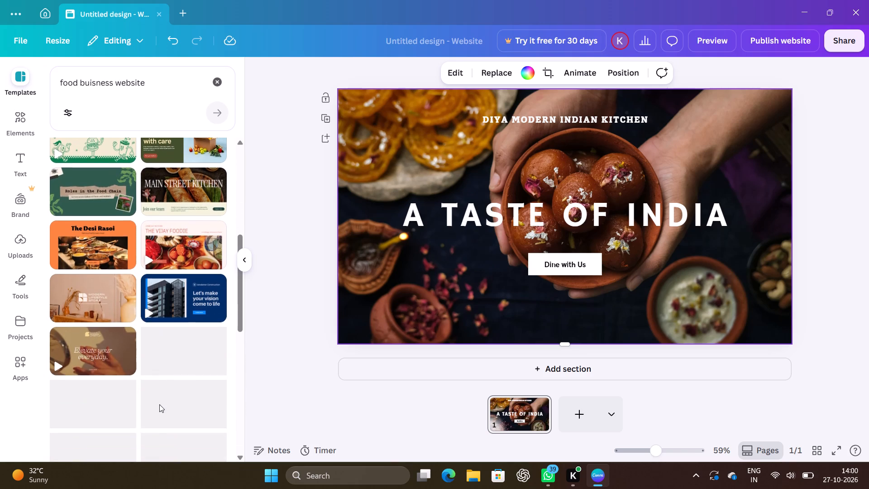
scroll(159, 404, down, 3)
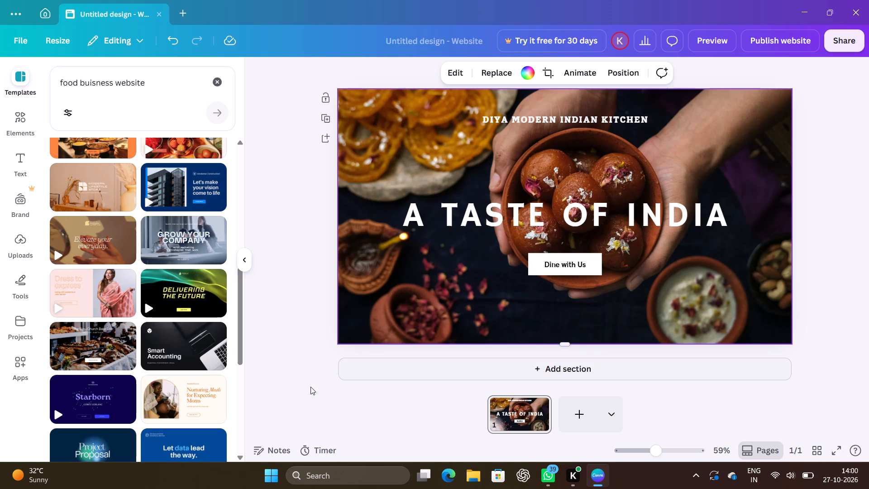
scroll(138, 211, up, 10)
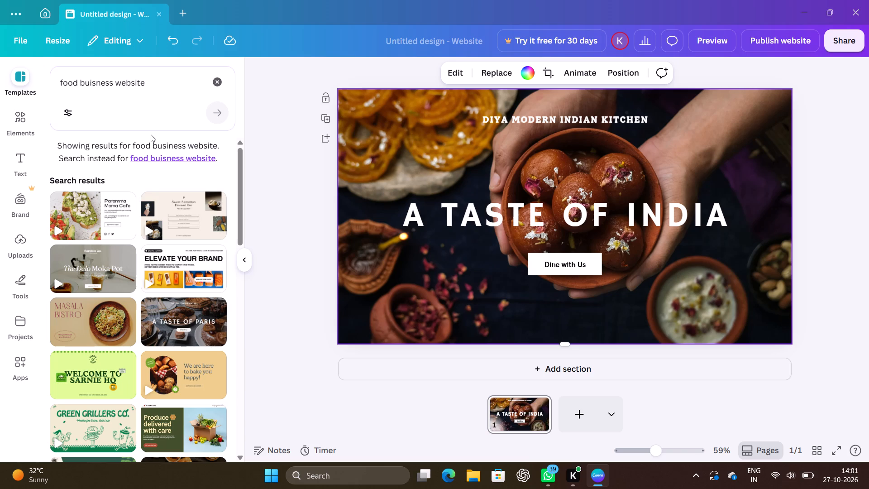
scroll(359, 283, down, 1)
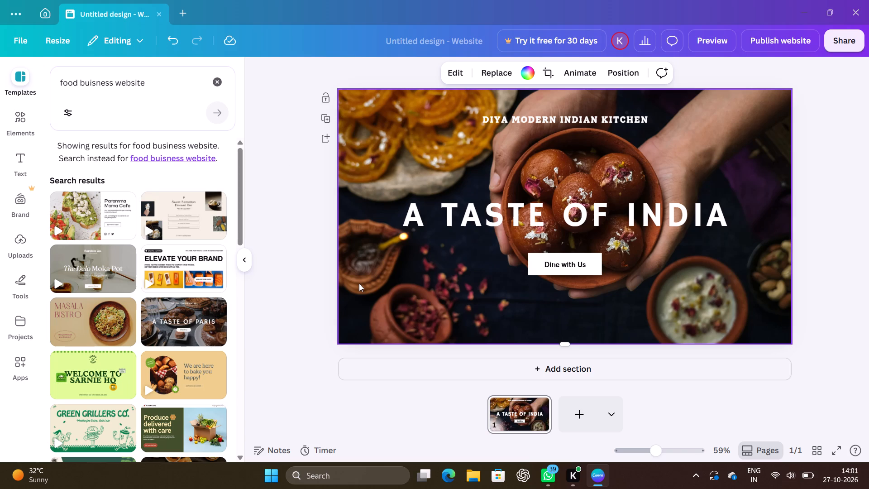
scroll(359, 283, down, 1)
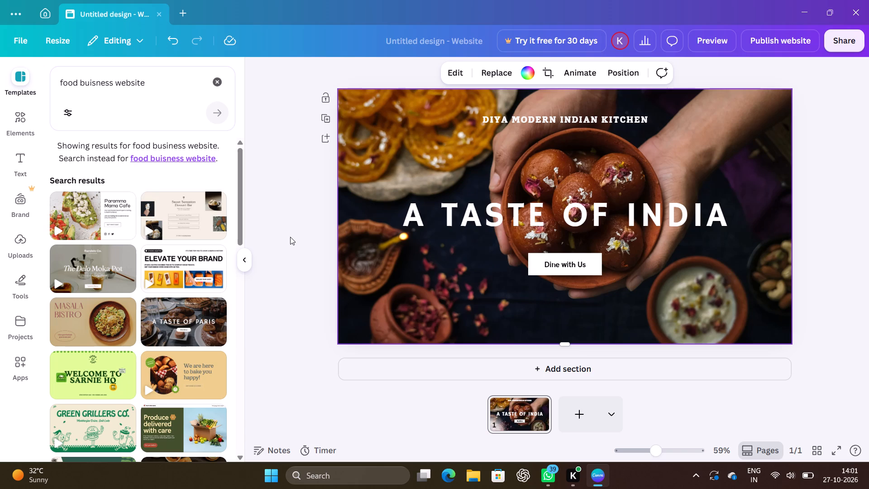
click(290, 237)
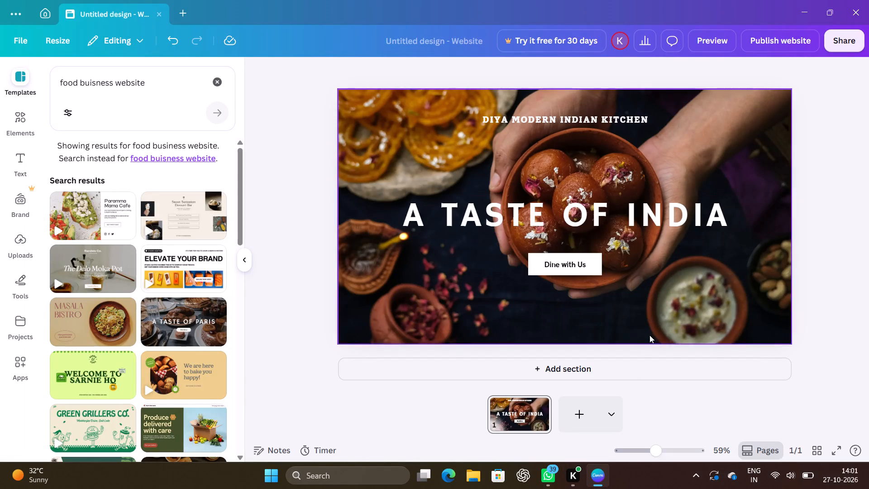
View the A Taste of India cover in full screen, look at the presentation options, and return to the editor.
click(831, 452)
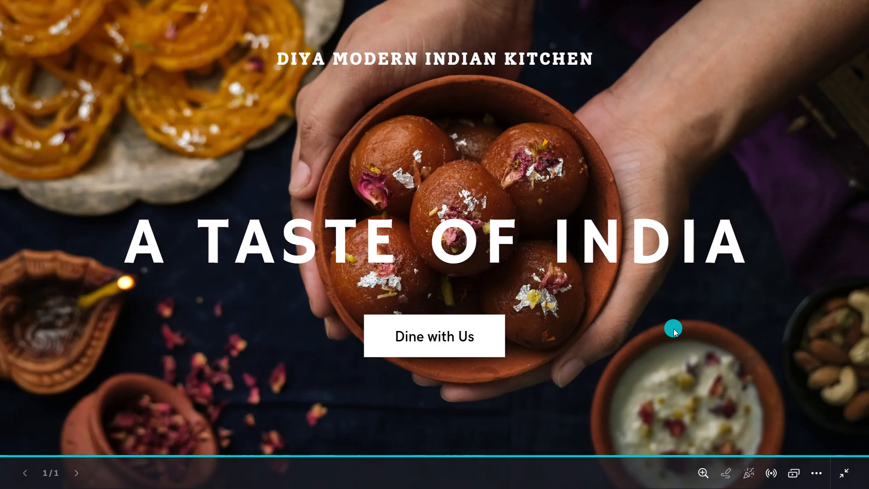
click(818, 475)
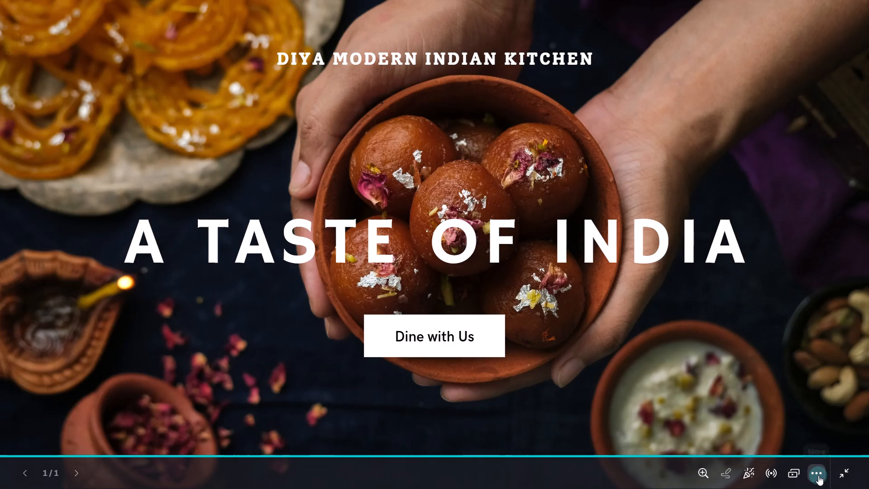
click(846, 479)
click(846, 479)
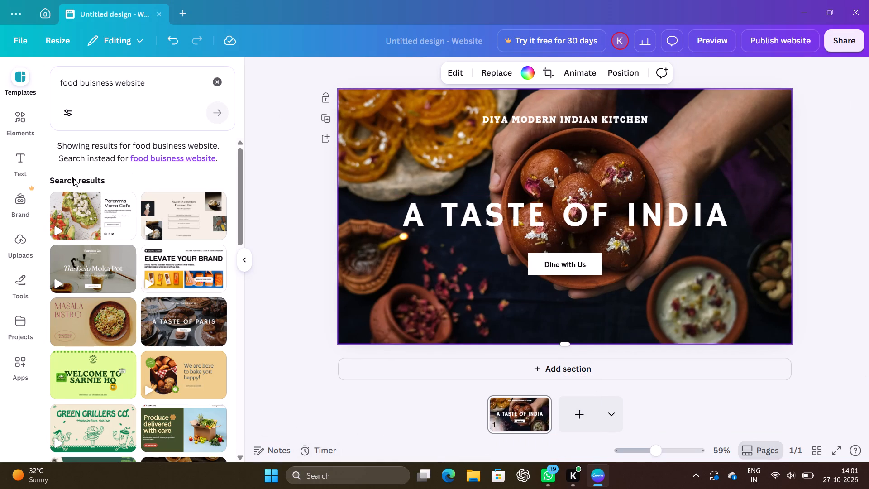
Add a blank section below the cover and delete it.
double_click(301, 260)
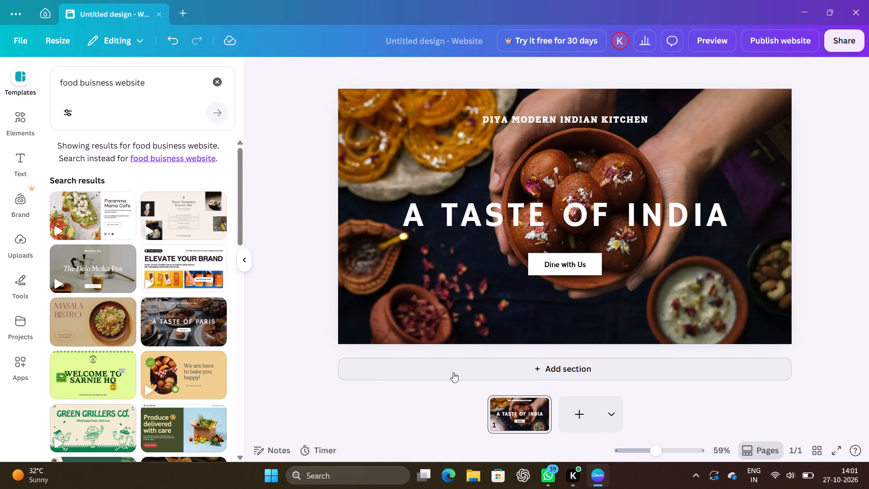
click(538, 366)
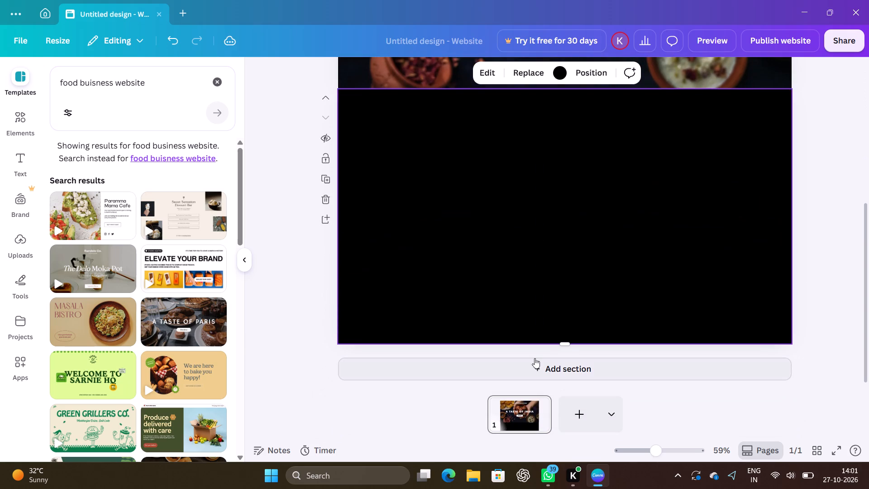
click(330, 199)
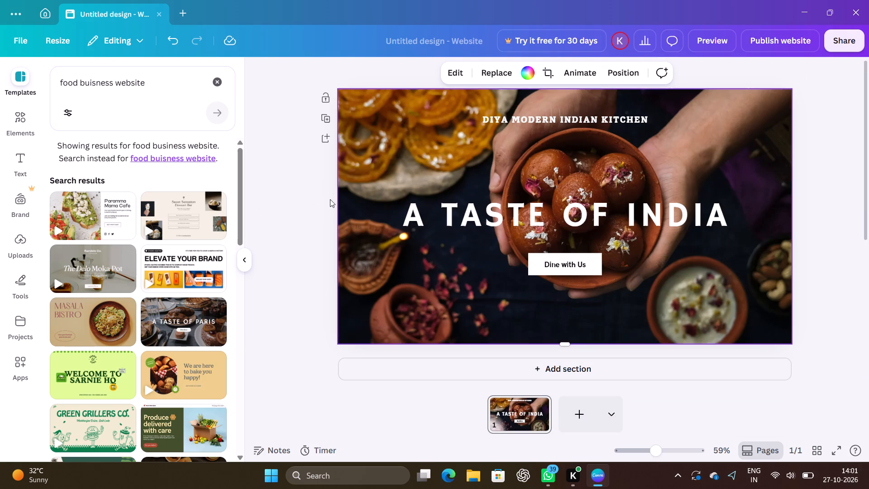
Replace the DIYA MODERN INDIAN KITCHEN text above the cover heading with Purnabramha.
click(462, 74)
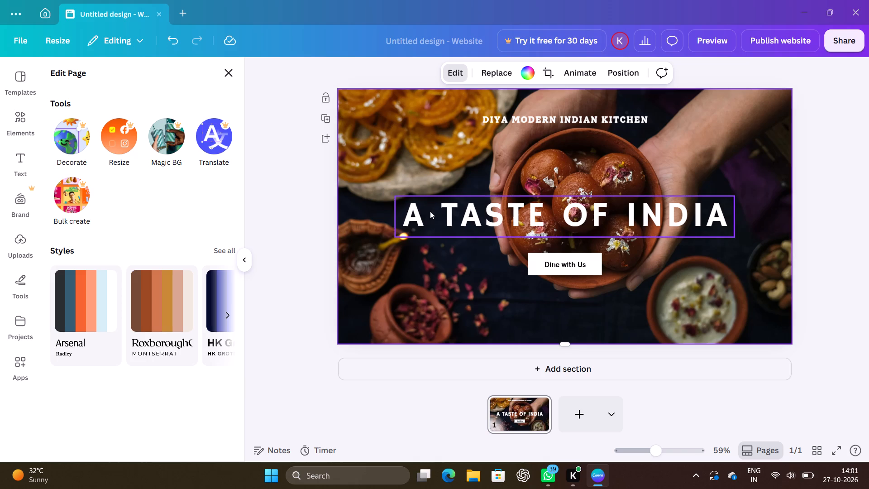
double_click(442, 206)
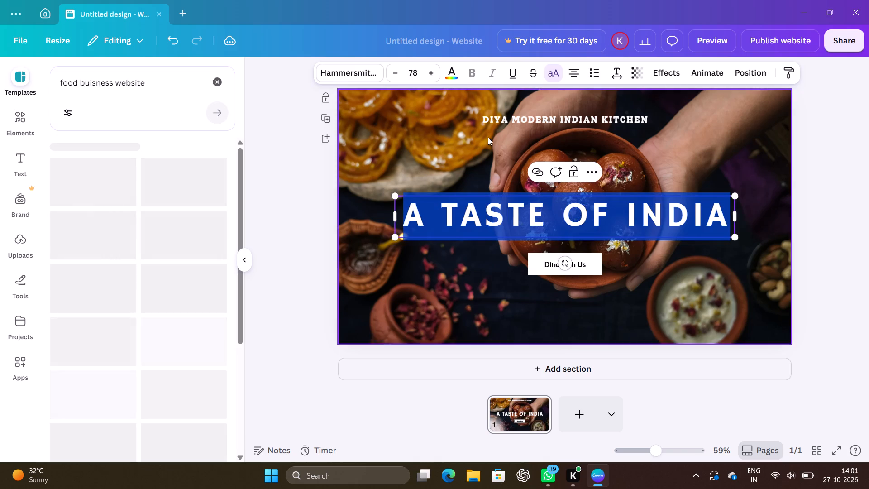
triple_click(493, 122)
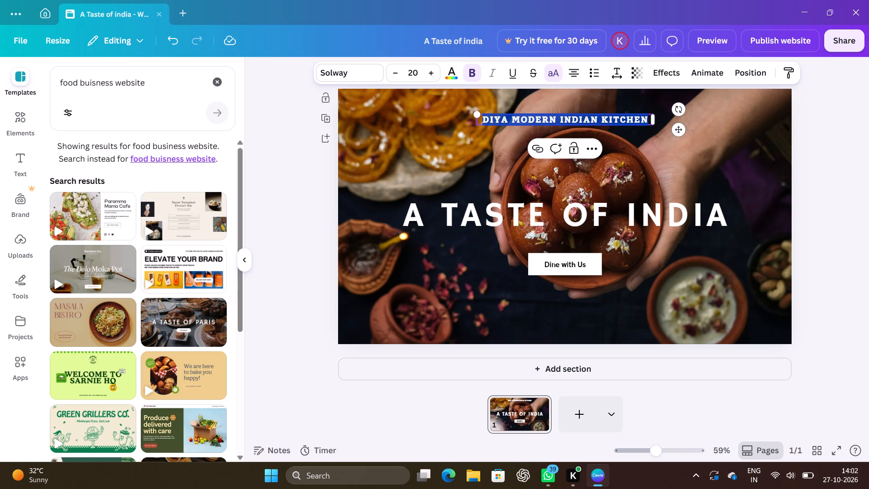
key(shift+p)
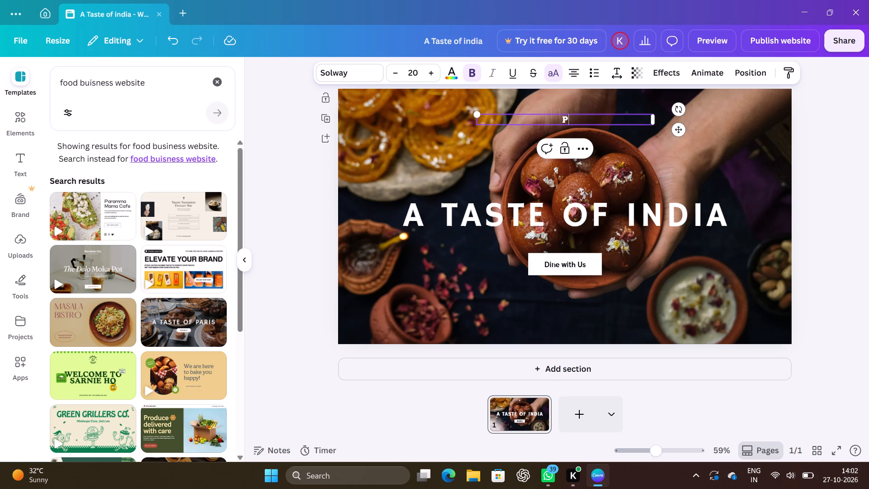
text(urnabramha)
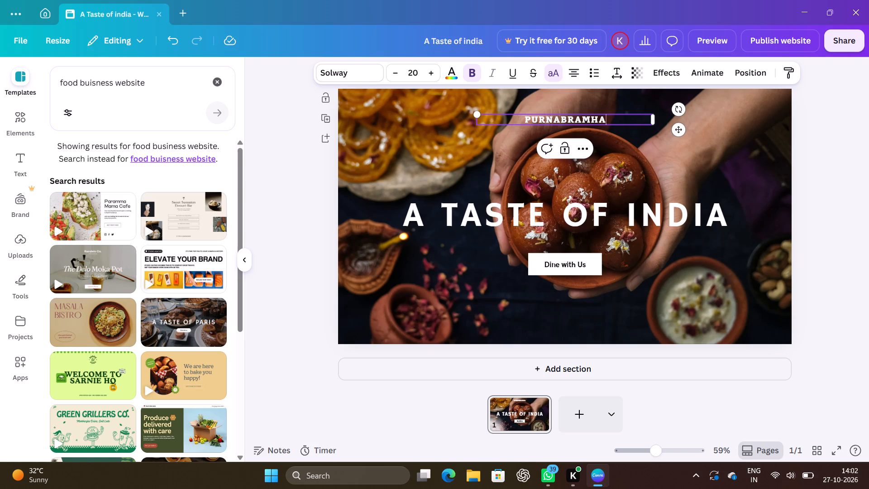
click(856, 234)
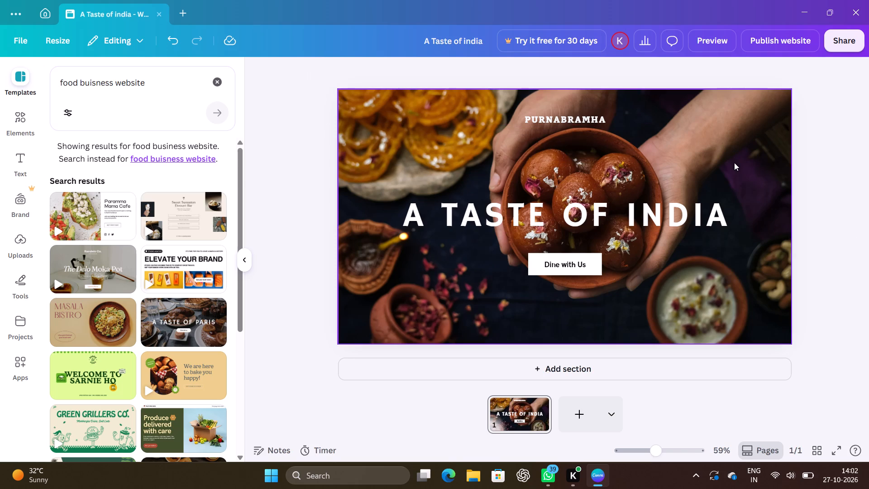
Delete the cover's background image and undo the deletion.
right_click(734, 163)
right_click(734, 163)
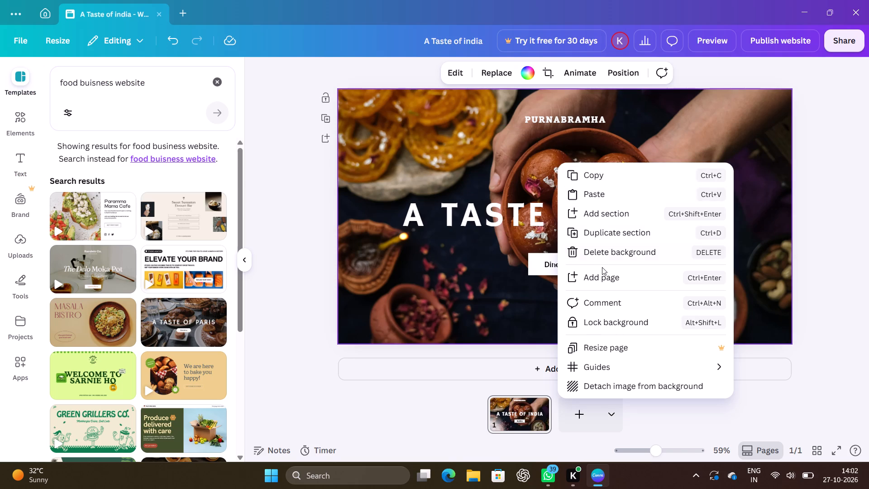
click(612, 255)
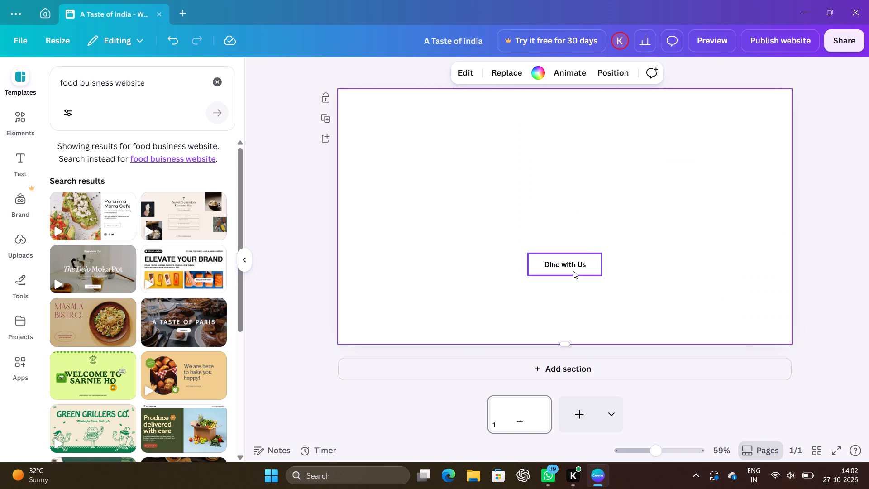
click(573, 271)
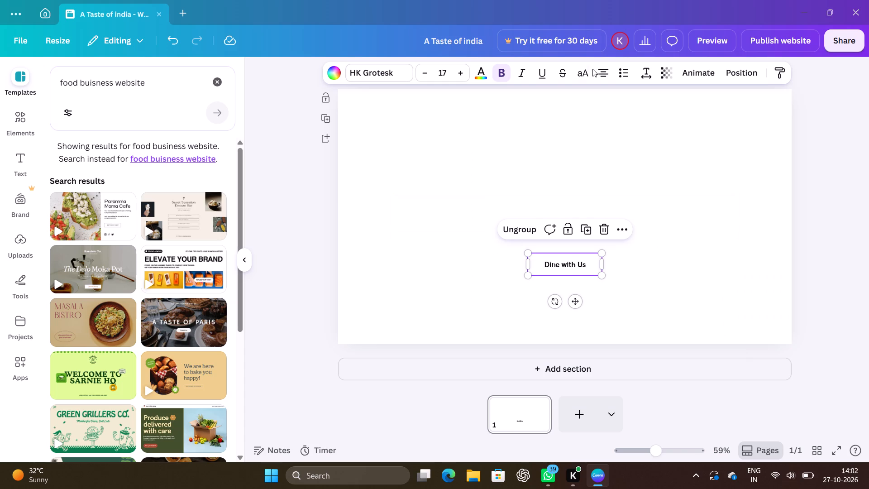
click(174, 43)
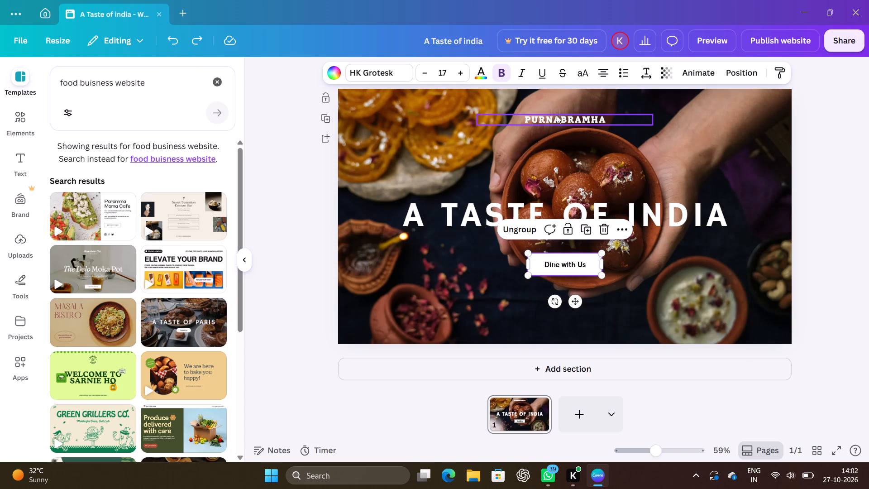
Open the PURNABRAMHA text above the heading for editing and select all of it.
double_click(557, 115)
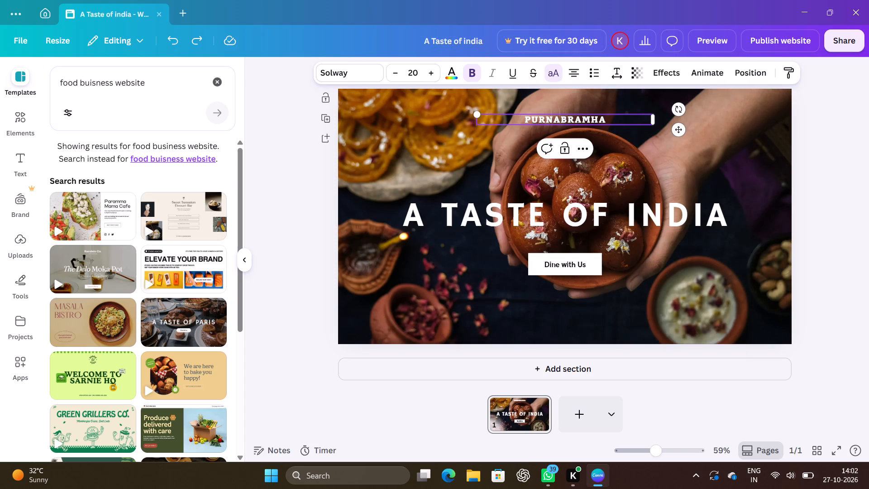
triple_click(557, 115)
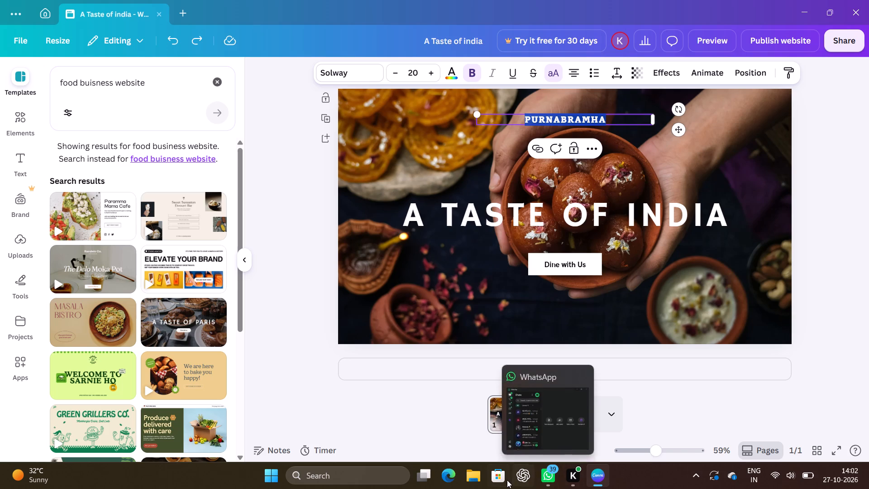
Switch to the Brave browser and open a new tab ready for a web search.
click(267, 470)
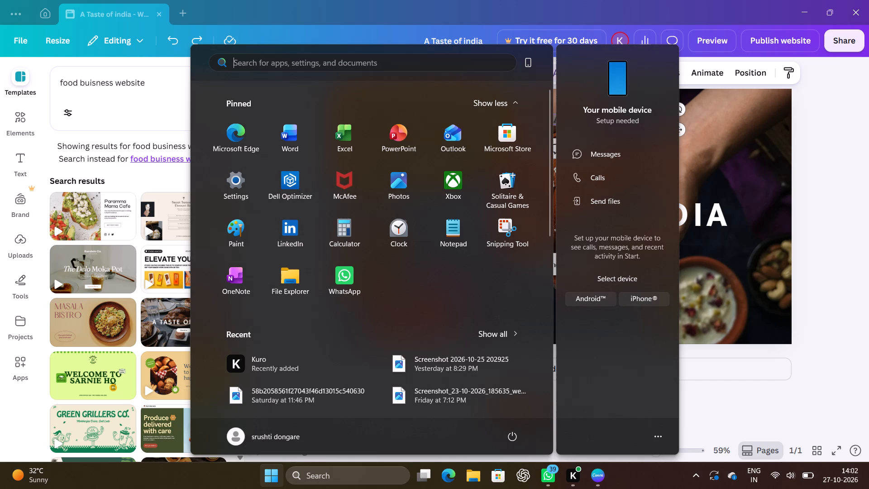
key(d)
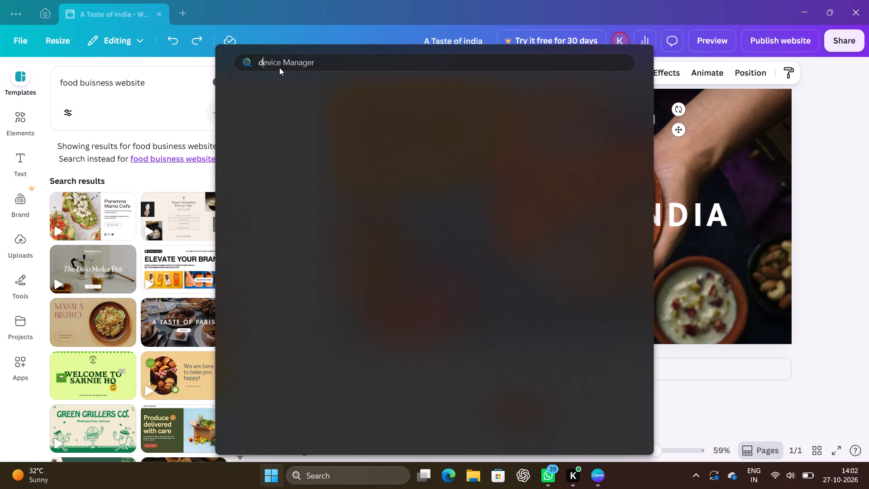
key(BackSpace)
text(brave)
click(269, 156)
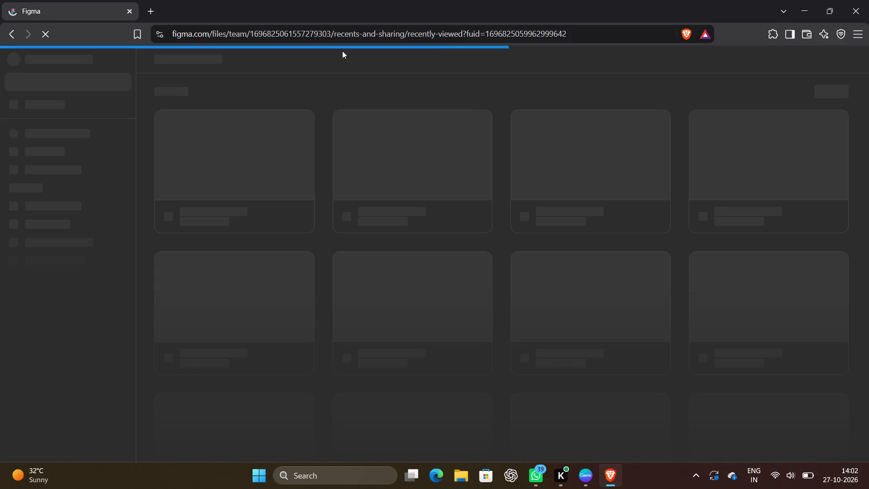
click(154, 7)
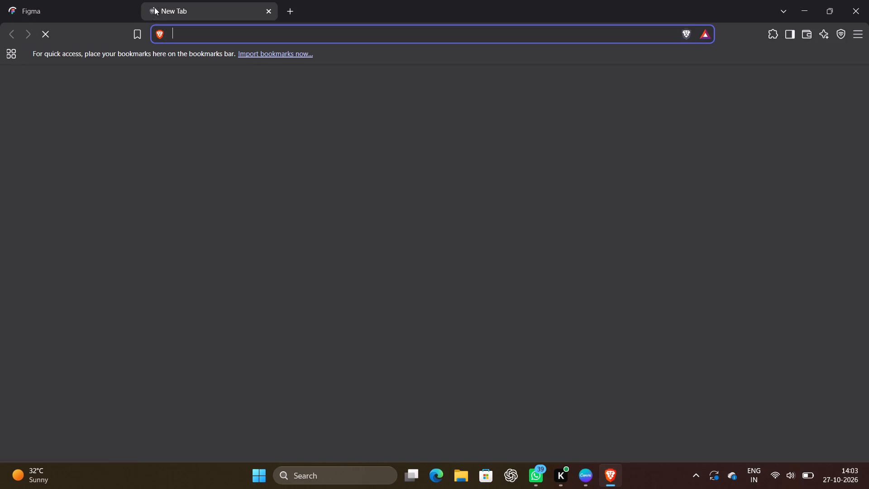
click(397, 161)
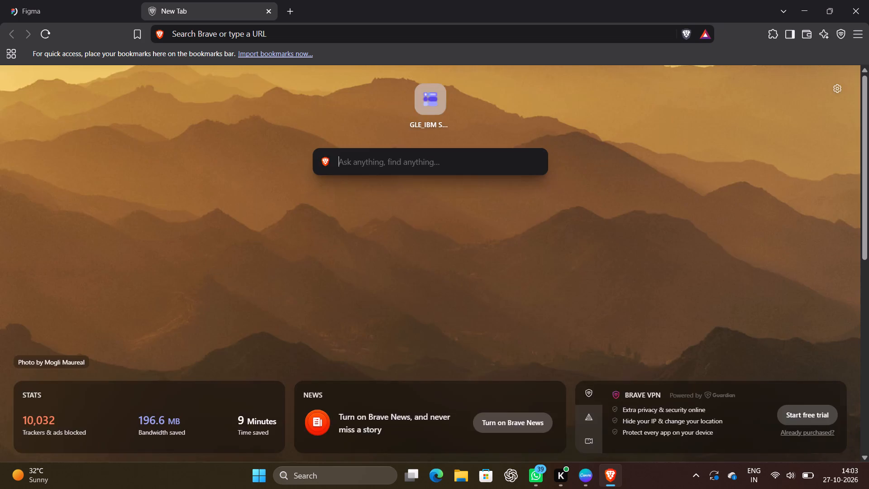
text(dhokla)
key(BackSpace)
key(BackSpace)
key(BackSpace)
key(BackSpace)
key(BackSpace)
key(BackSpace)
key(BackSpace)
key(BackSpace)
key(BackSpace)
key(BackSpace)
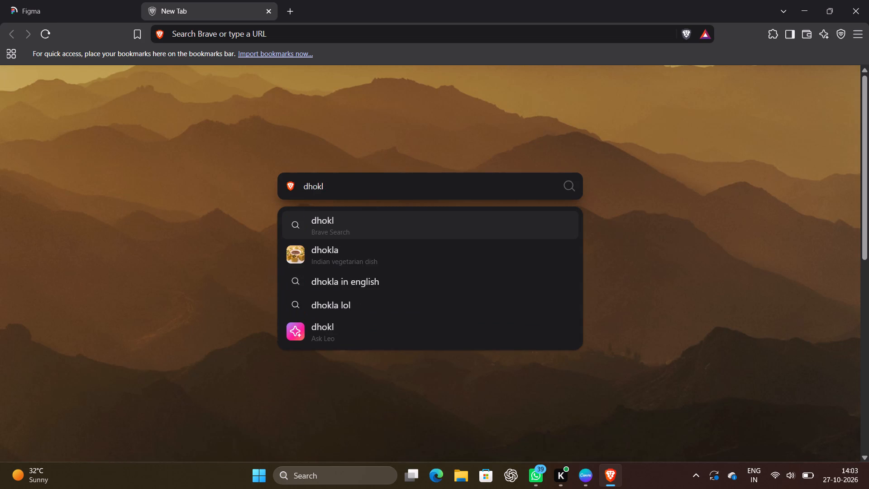
Search the web for "puran poli images hd" and show only the image results.
text(puranpoli)
key(space)
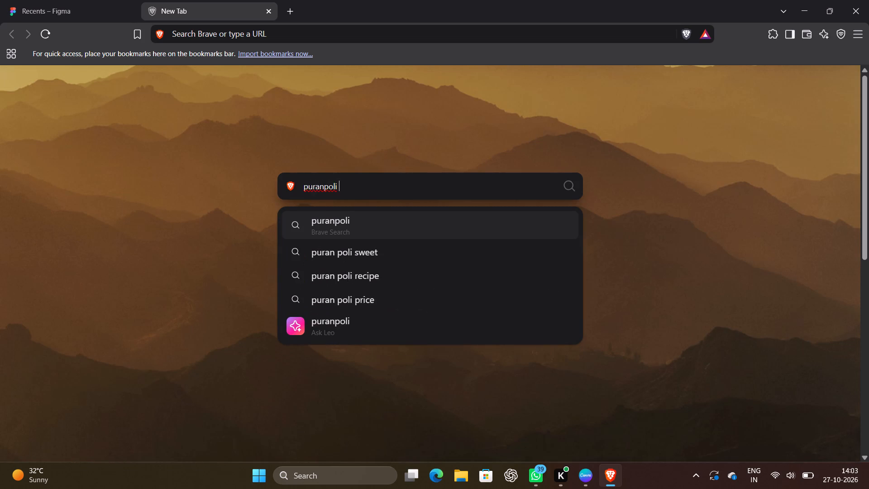
text(images)
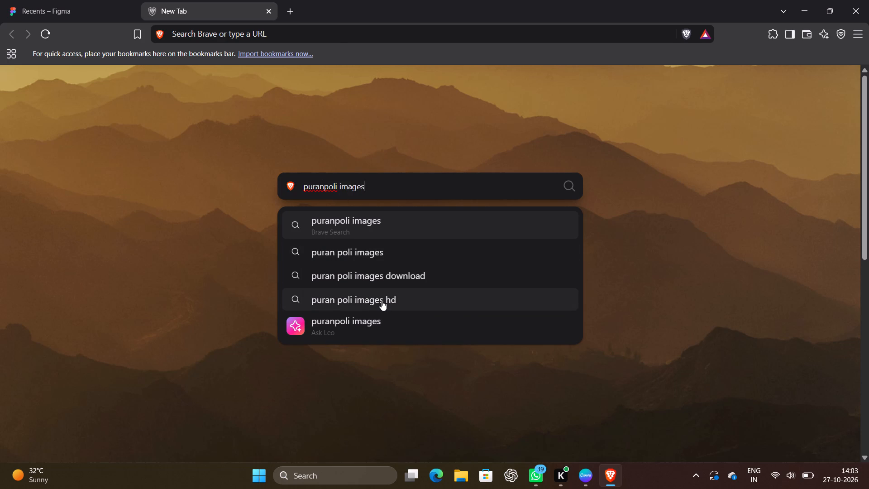
click(382, 301)
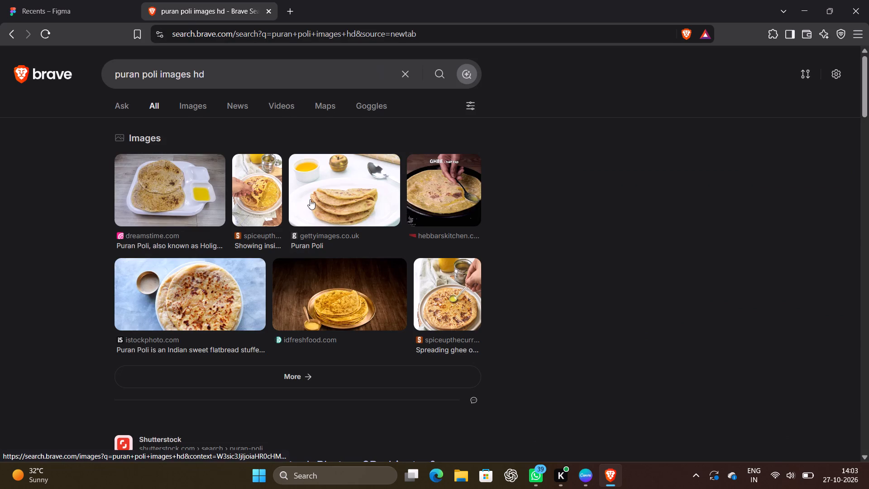
click(182, 102)
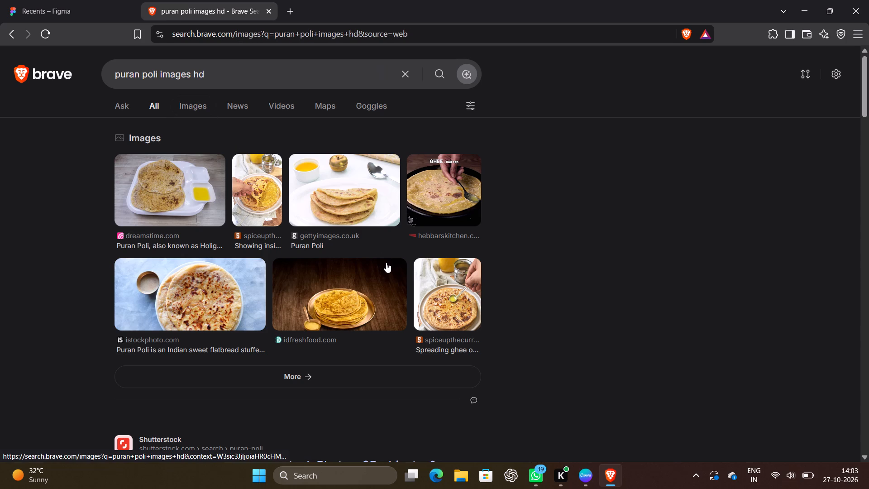
Examine the puran poli image results for a photo suitable for the food website.
scroll(387, 267, down, 2)
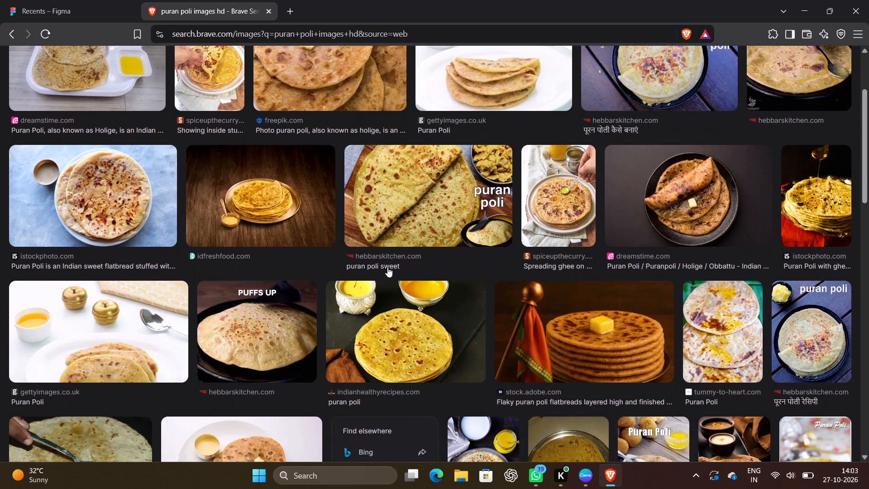
scroll(387, 267, down, 8)
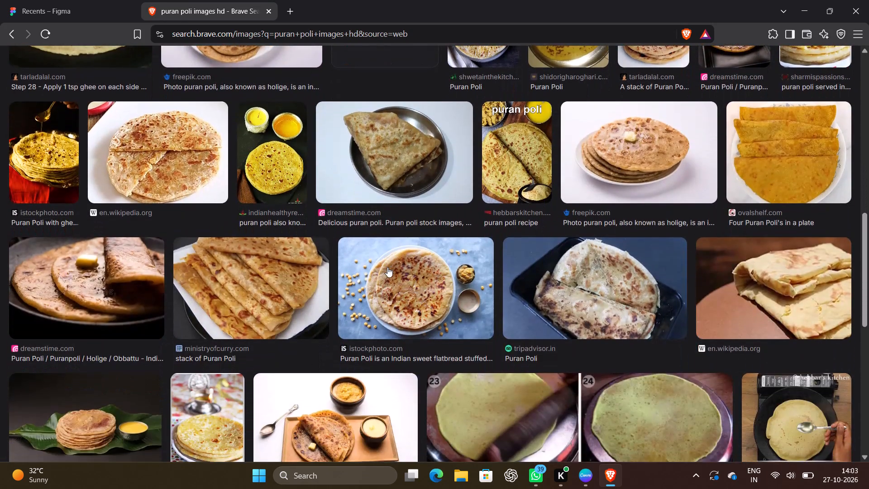
scroll(387, 267, down, 4)
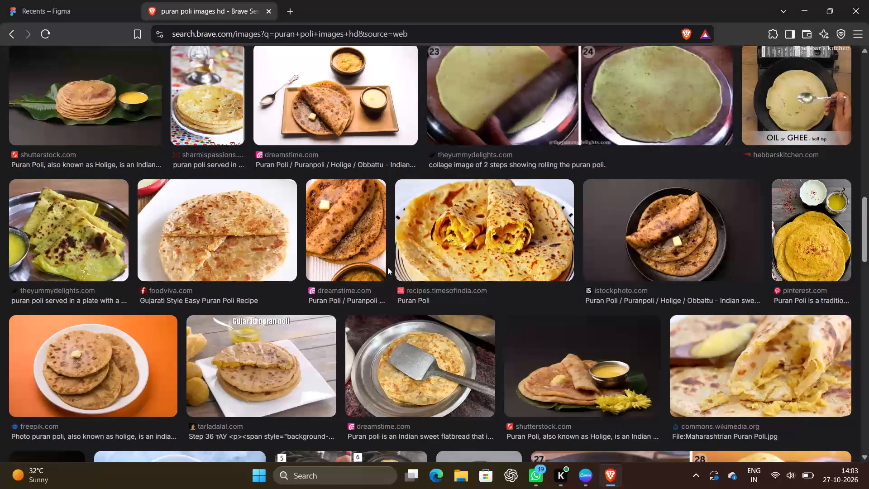
scroll(387, 267, down, 5)
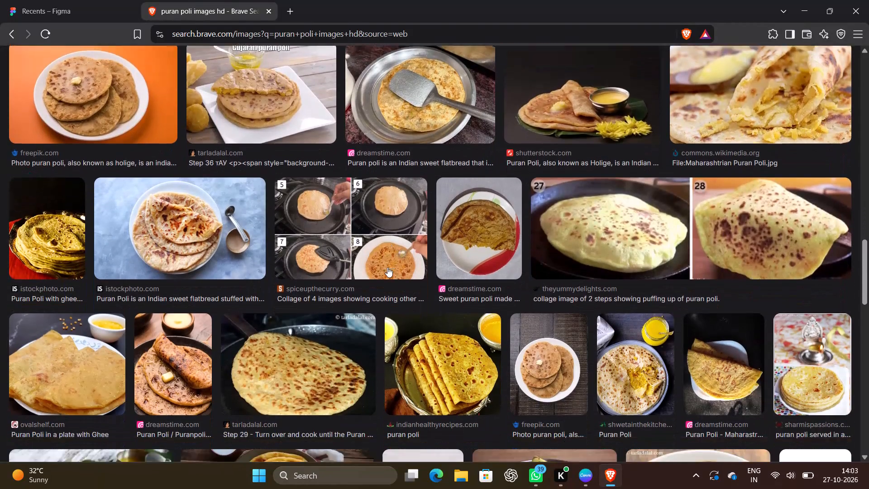
scroll(387, 267, down, 6)
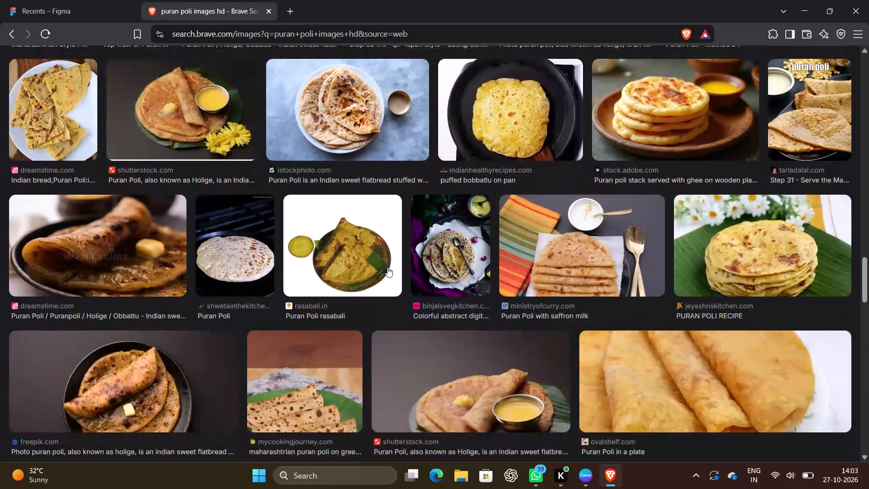
scroll(387, 267, down, 6)
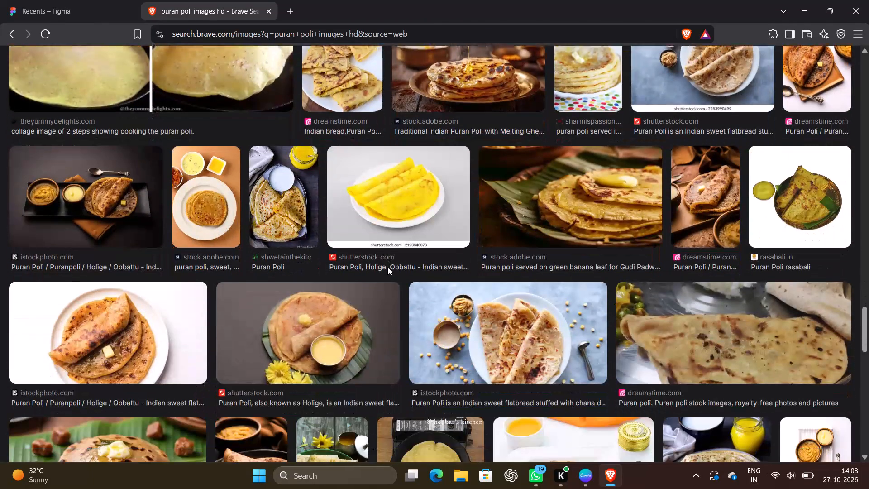
scroll(387, 267, down, 6)
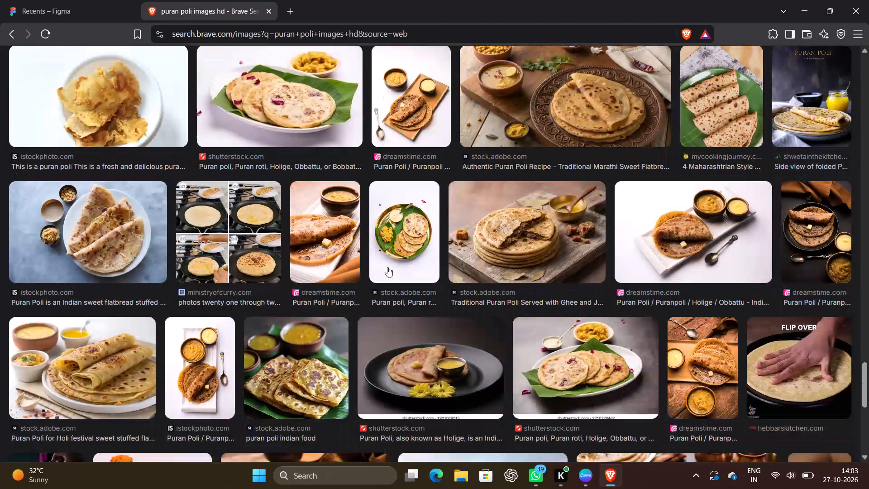
scroll(387, 267, down, 2)
scroll(387, 267, up, 11)
scroll(387, 267, up, 13)
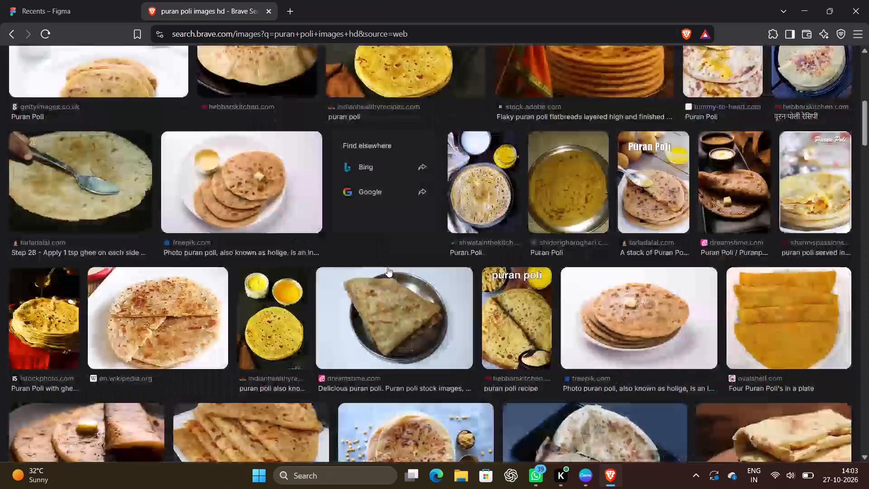
scroll(387, 267, up, 2)
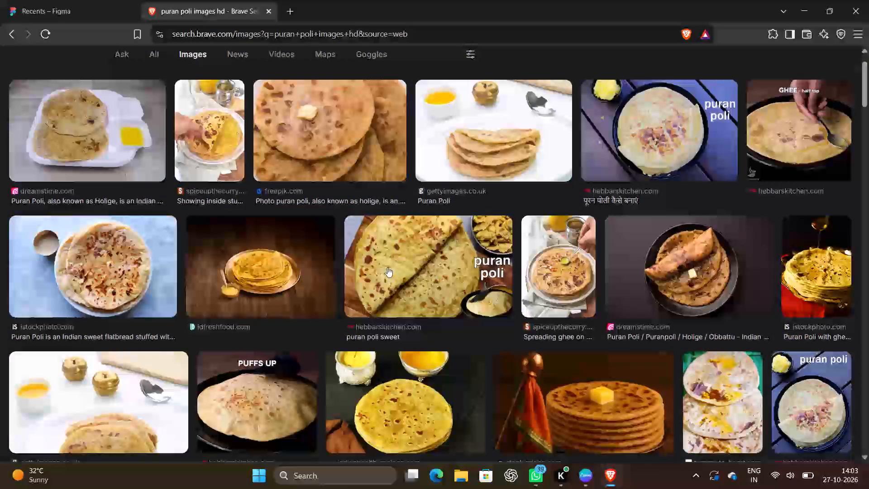
scroll(387, 267, up, 1)
Preview the "puran poli sweet" image from hebbarskitchen.com and return to the full set of image results.
click(419, 331)
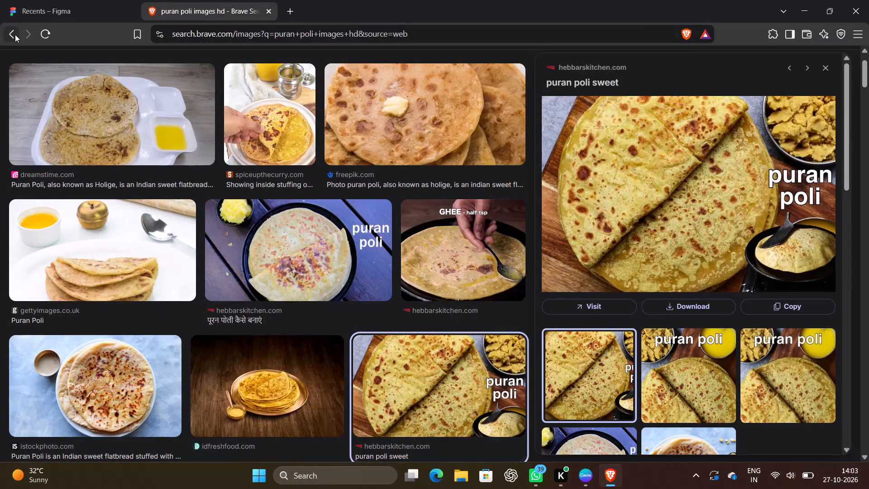
click(15, 34)
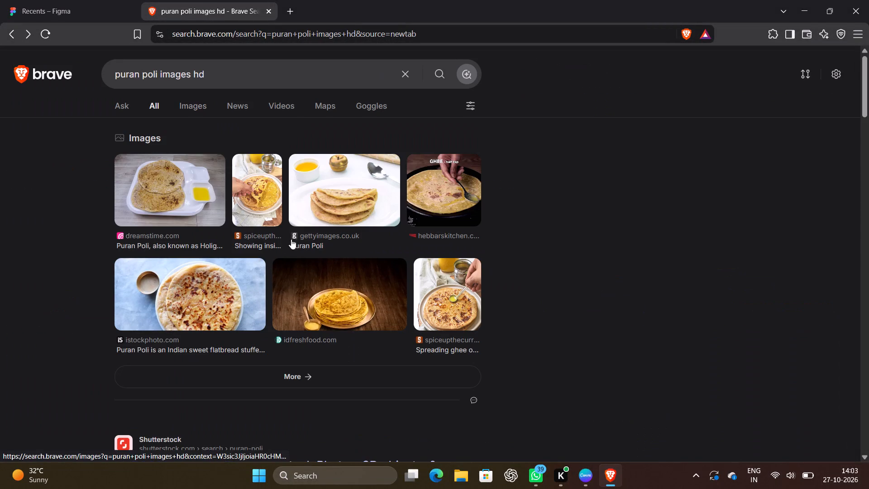
click(198, 103)
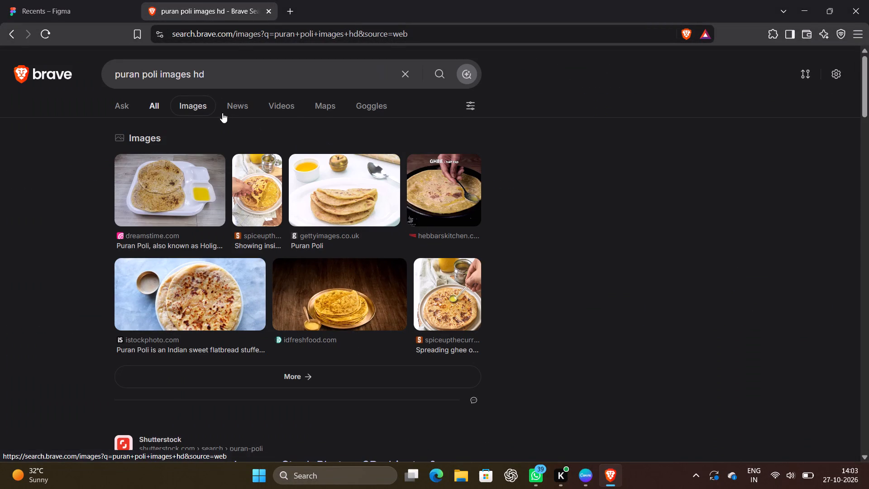
Examine the full set of puran poli image results for a photo suitable for the website's hero section.
scroll(393, 210, down, 1)
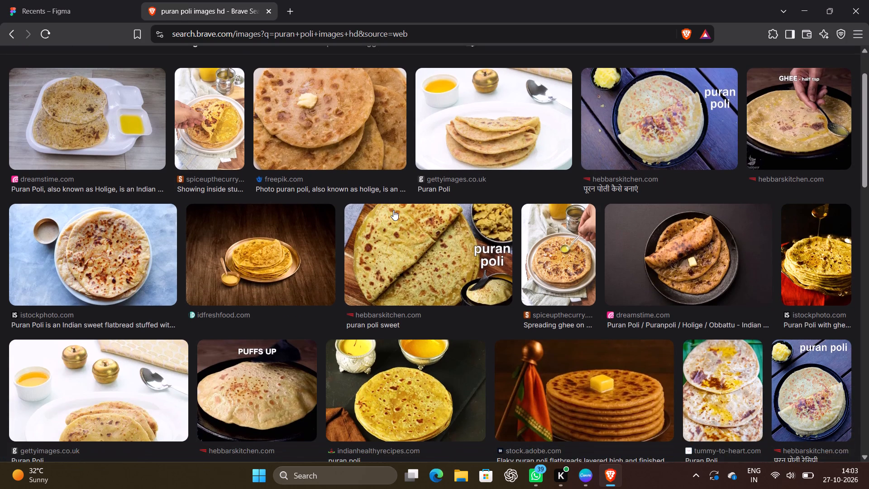
scroll(393, 210, down, 1)
scroll(393, 210, up, 1)
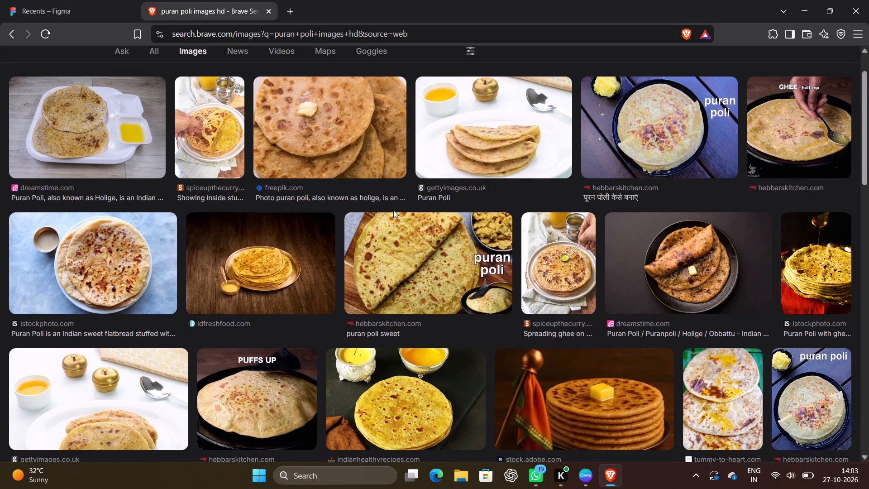
scroll(393, 210, down, 3)
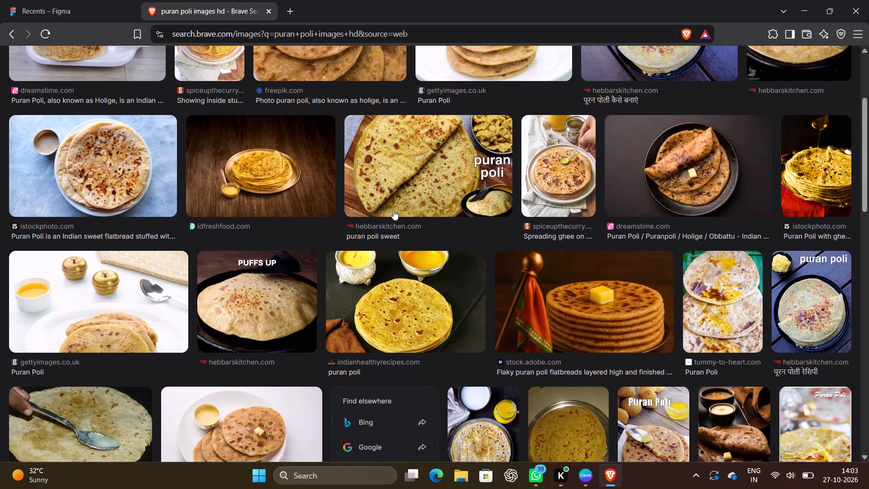
scroll(393, 210, down, 3)
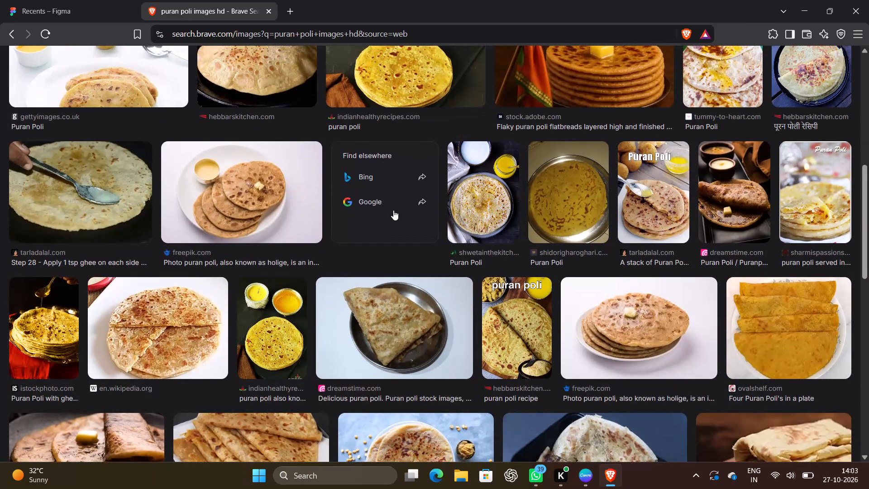
scroll(393, 210, down, 5)
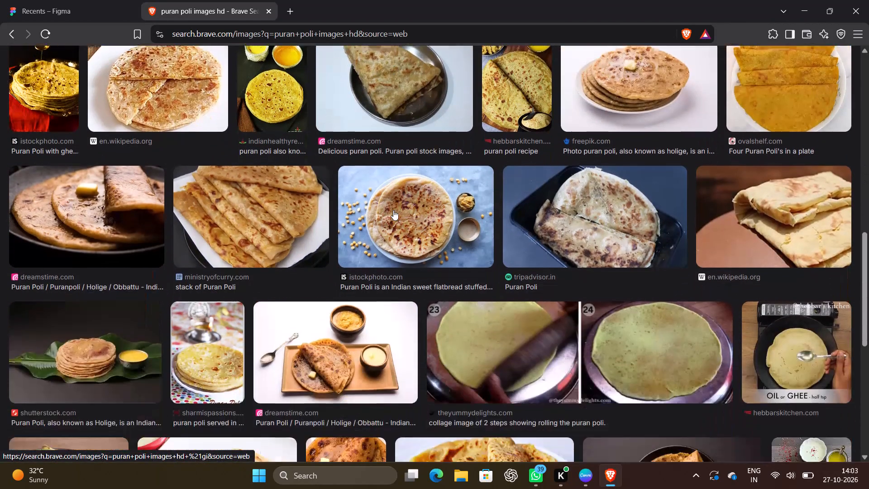
scroll(393, 210, down, 2)
scroll(393, 210, up, 8)
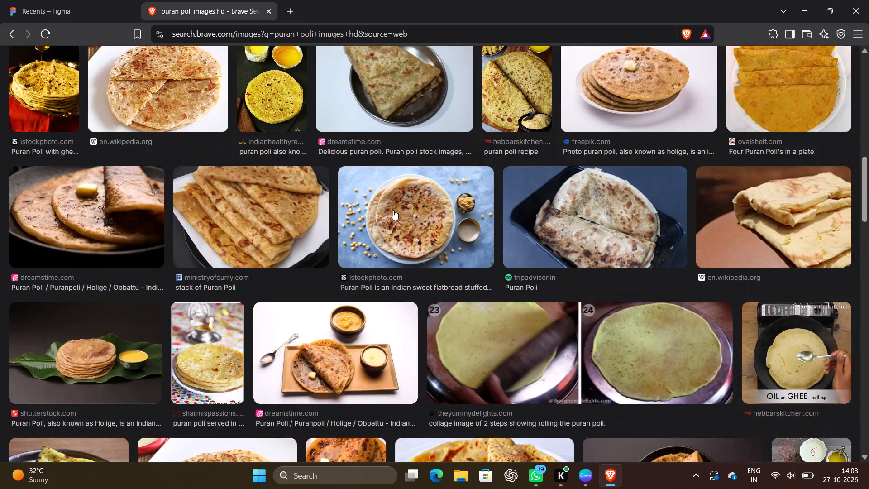
scroll(393, 210, up, 3)
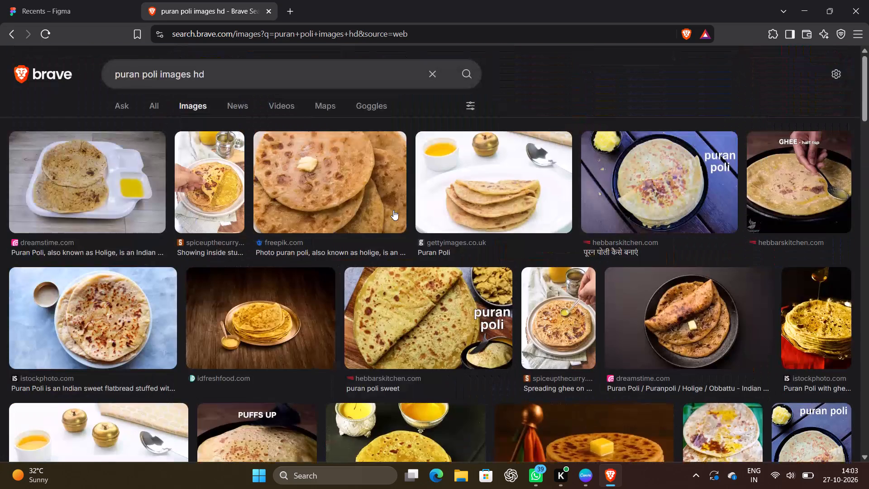
scroll(393, 210, down, 2)
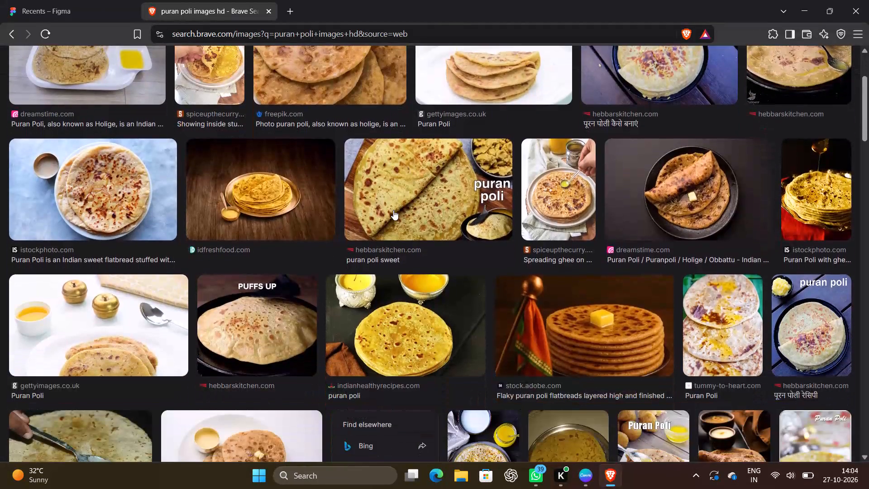
scroll(393, 210, down, 3)
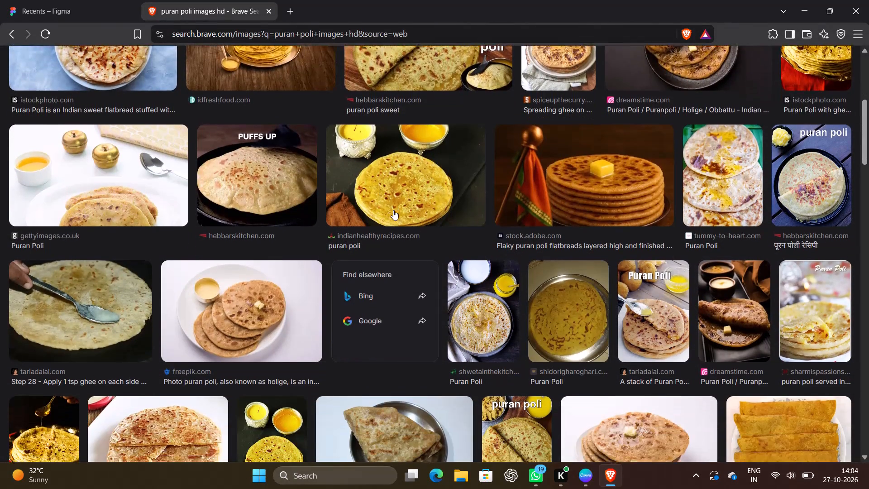
scroll(393, 210, down, 8)
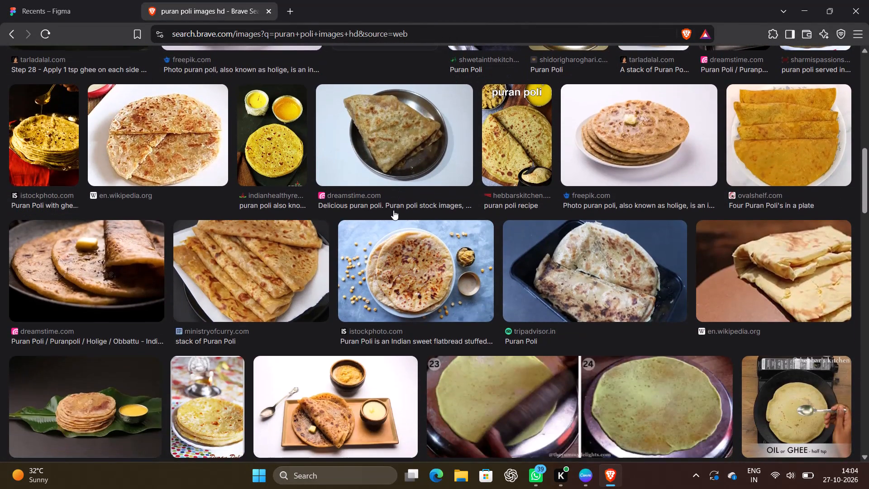
scroll(393, 210, down, 7)
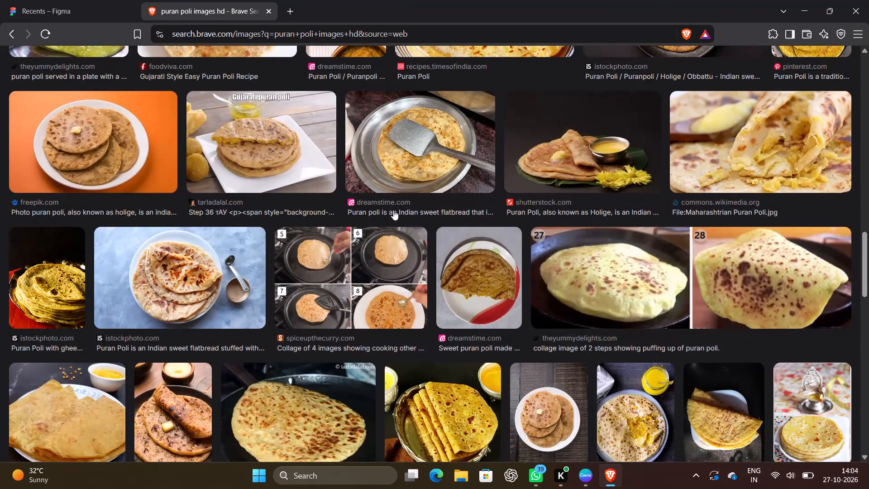
scroll(393, 210, down, 4)
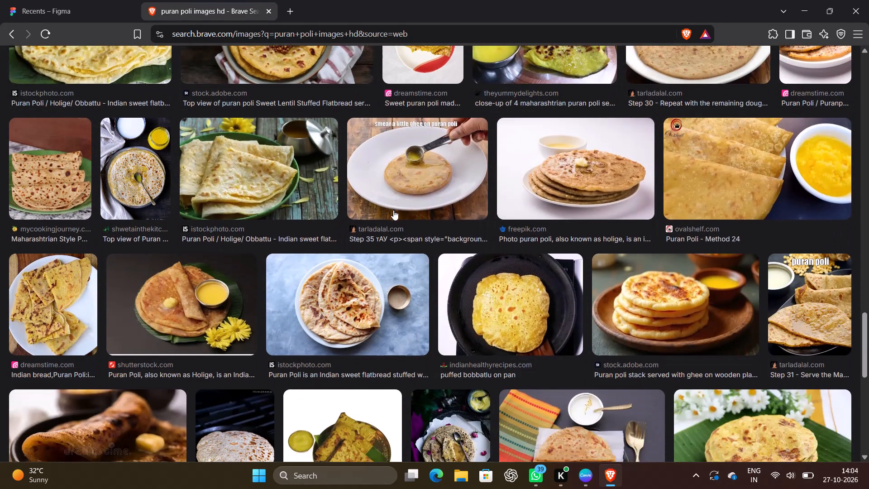
scroll(393, 210, down, 3)
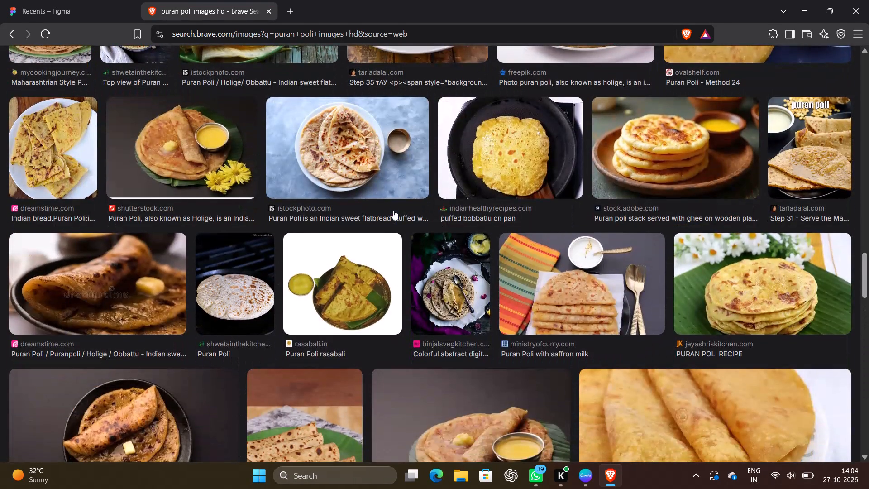
scroll(393, 210, down, 5)
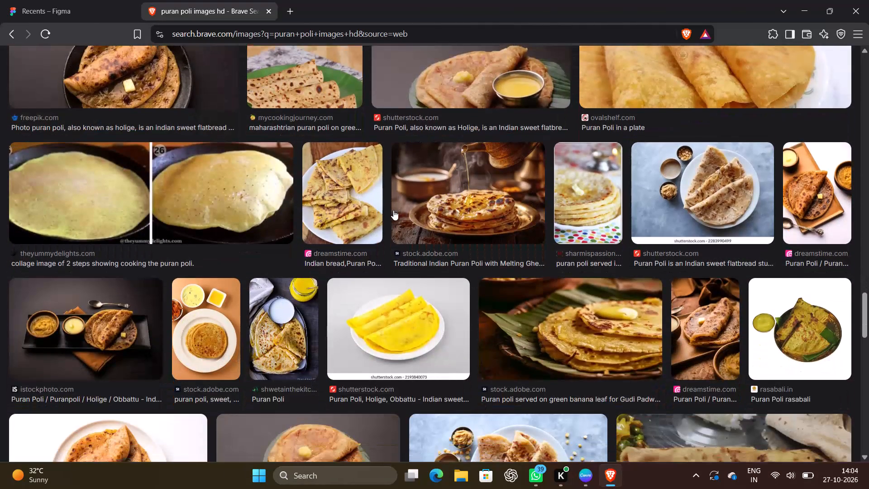
scroll(393, 210, down, 5)
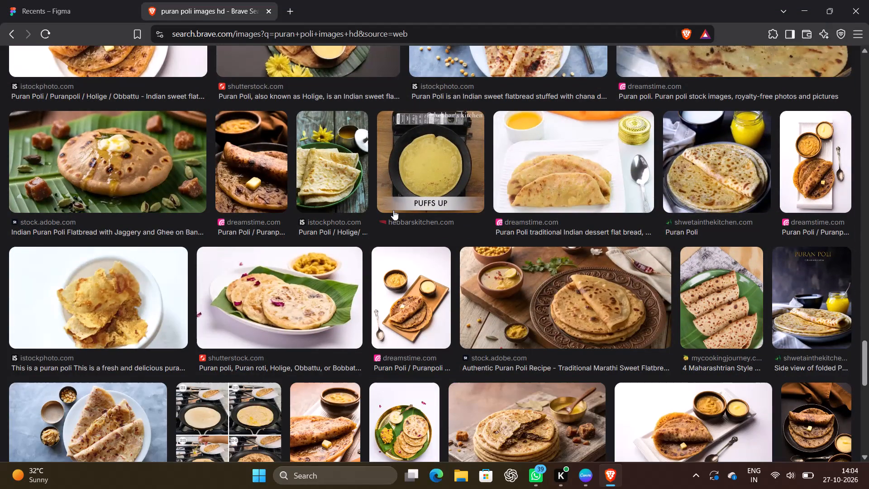
scroll(393, 210, down, 6)
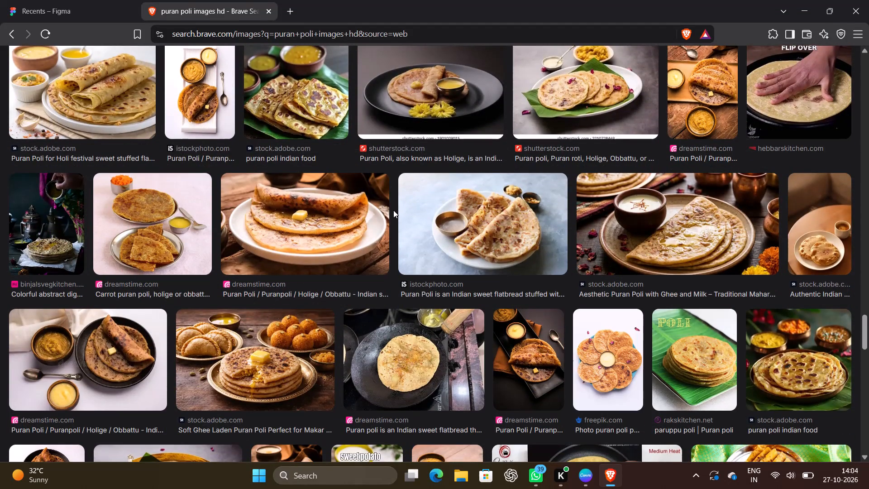
scroll(393, 210, down, 9)
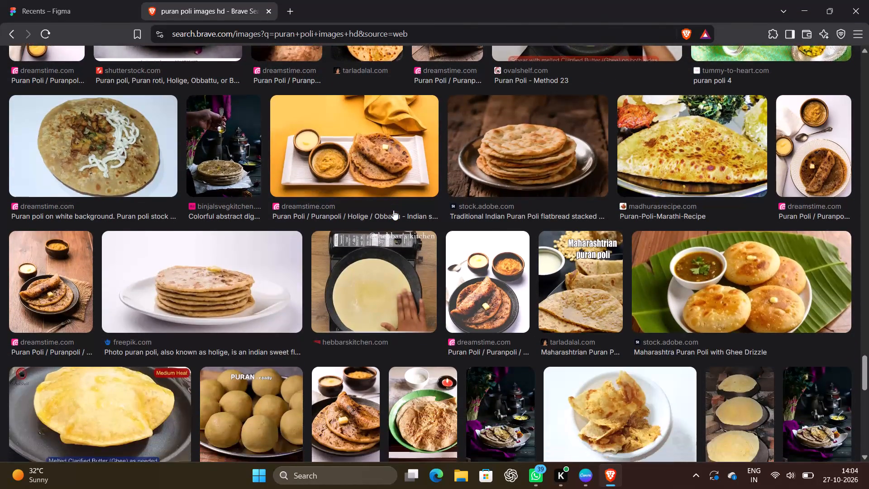
scroll(393, 210, down, 9)
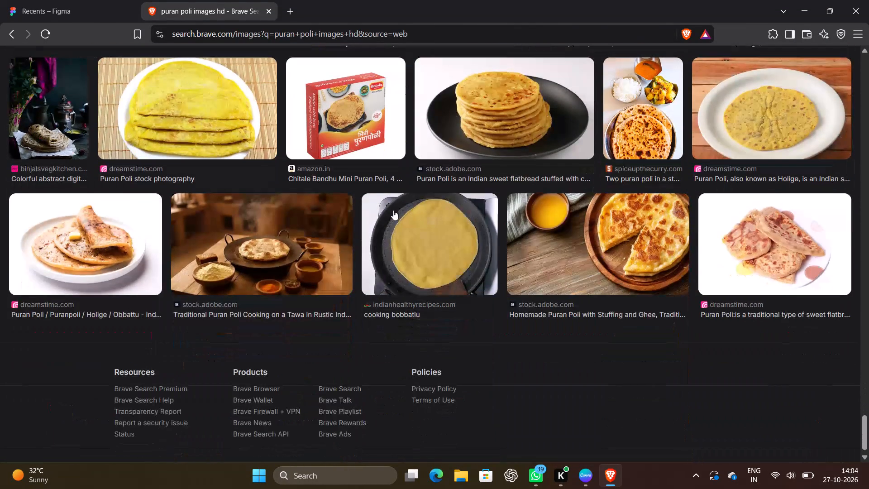
scroll(393, 210, down, 1)
Refine the image search to "puran poli images for advrtising hd".
scroll(393, 210, up, 16)
scroll(393, 210, up, 13)
scroll(346, 195, up, 8)
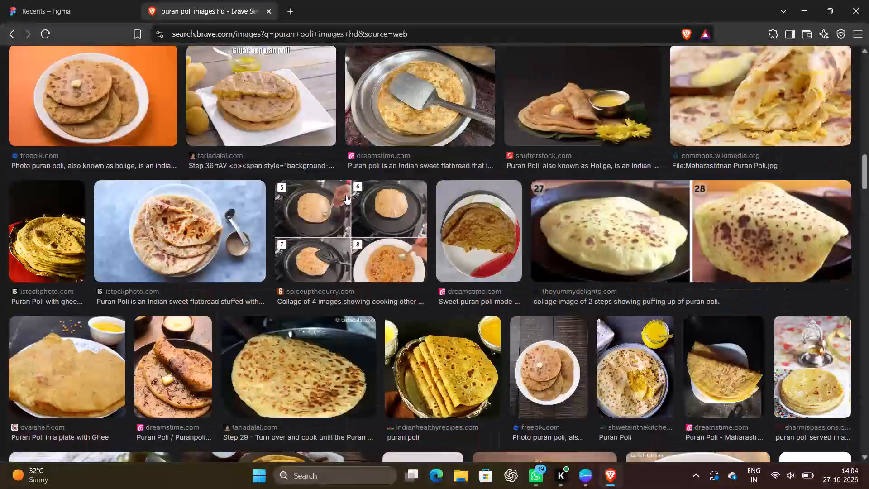
scroll(346, 195, up, 16)
click(212, 77)
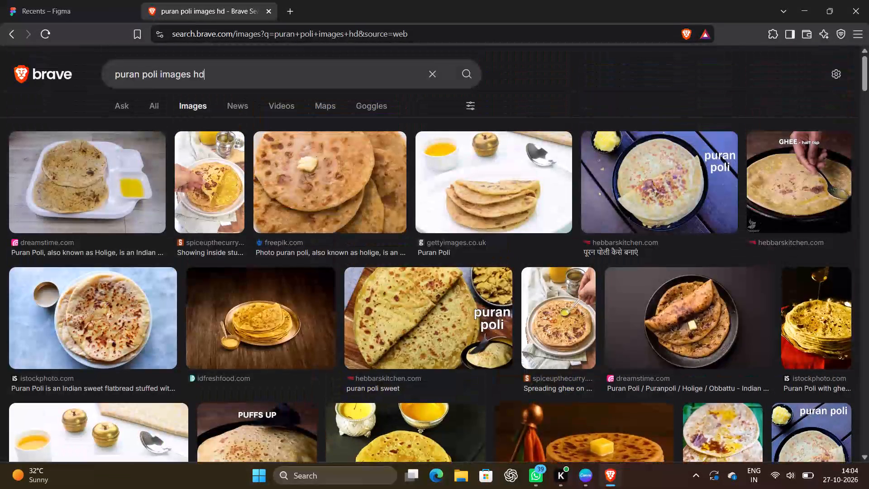
key(Left)
key(Left)
key(Left)
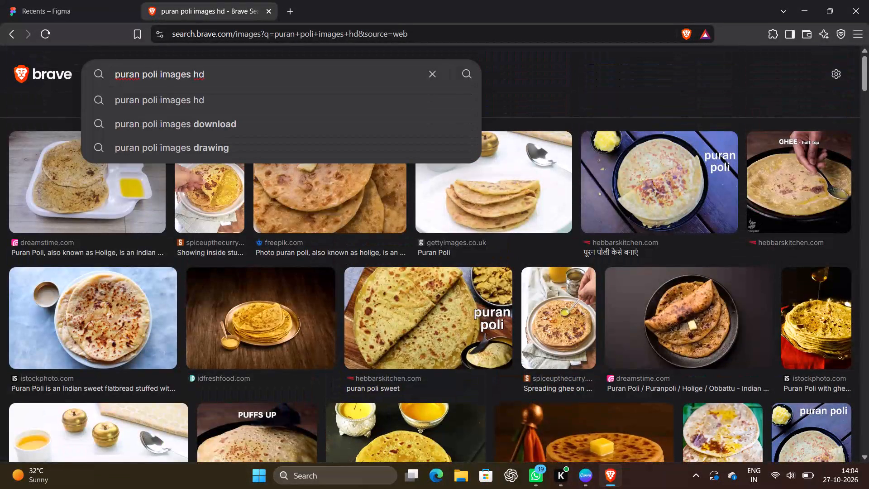
key(space)
text(for advrtising)
key(Return)
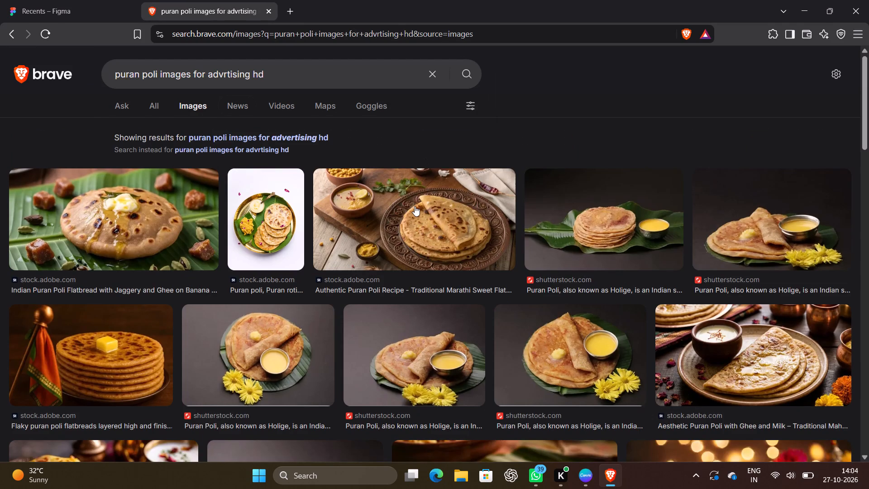
Open the "Authentic Puran Poli Recipe" photo from stock.adobe.com as a standalone image and copy it.
click(415, 206)
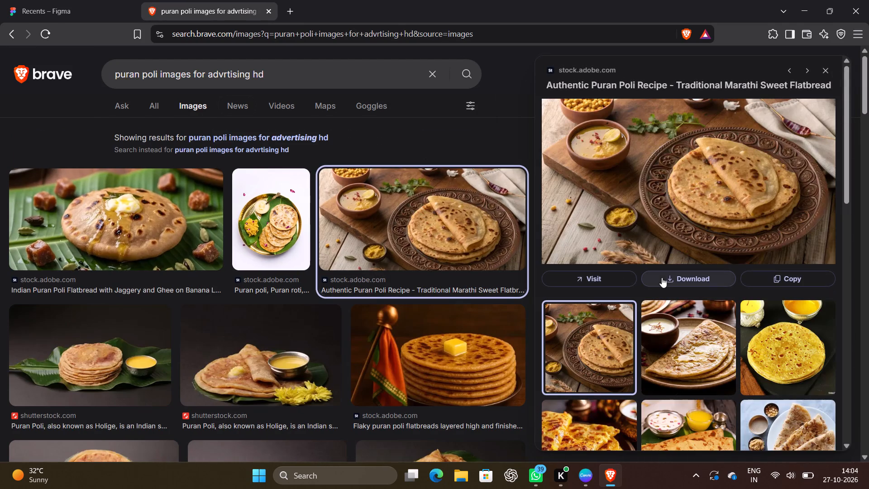
click(670, 277)
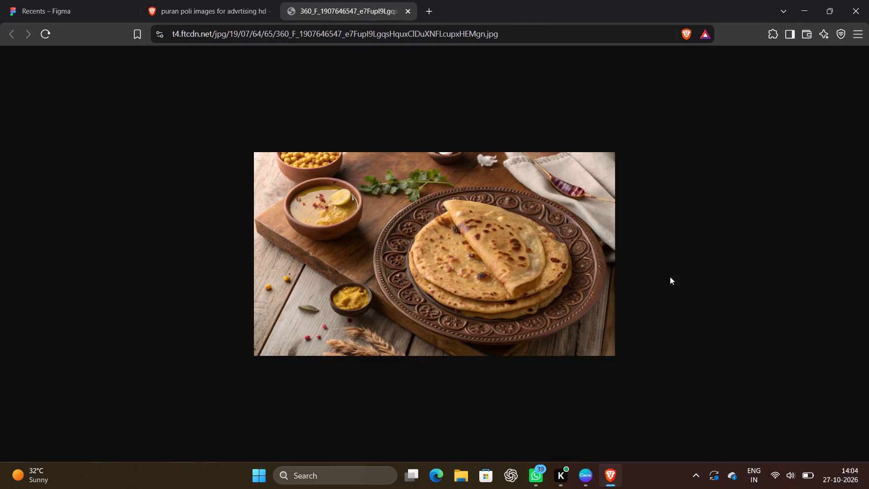
right_click(457, 254)
right_click(457, 254)
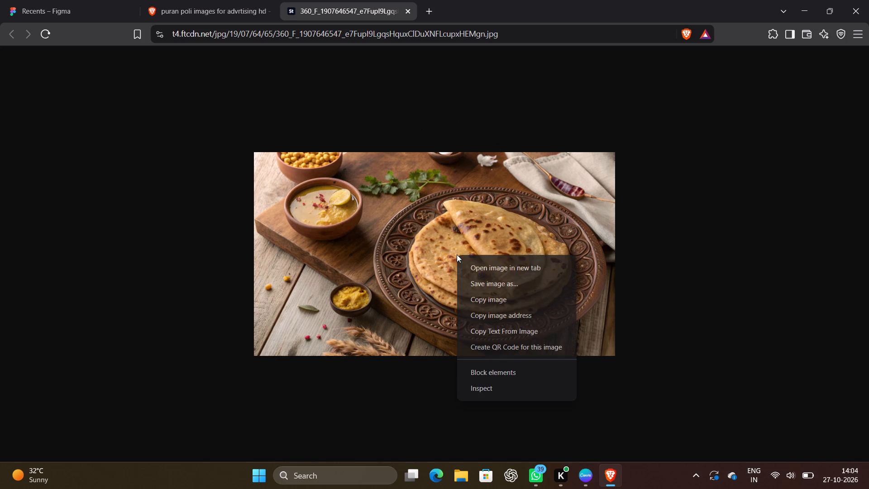
click(489, 300)
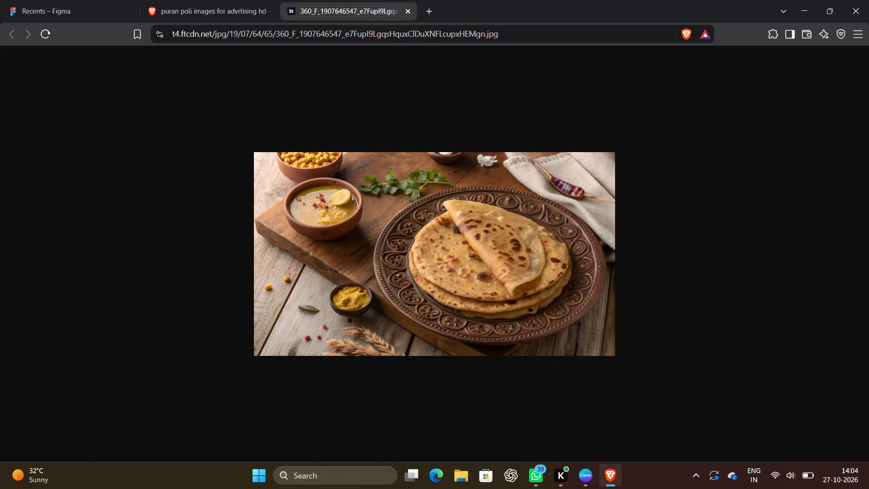
Switch to Canva and paste the copied puran poli photo onto the A Taste of India section.
click(589, 481)
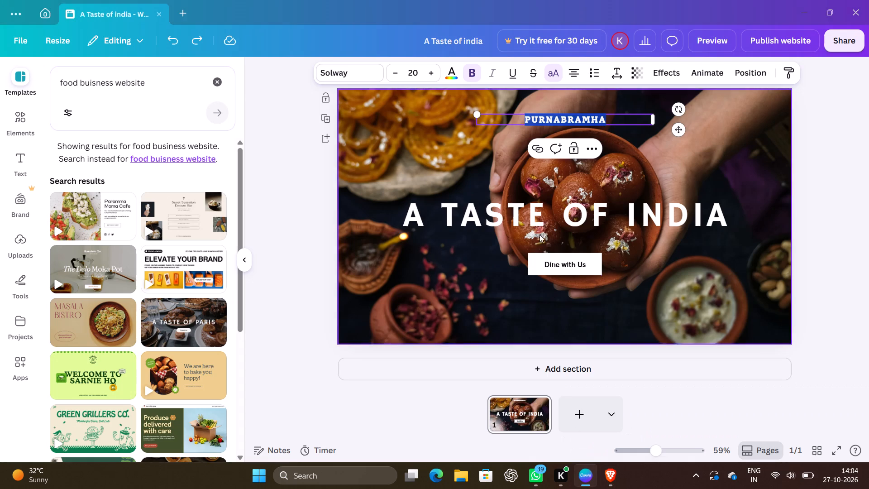
right_click(654, 286)
right_click(654, 286)
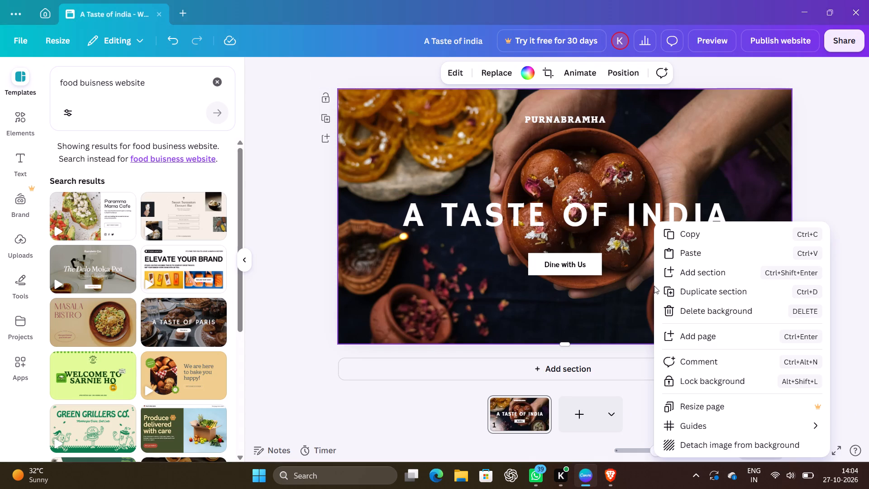
click(689, 249)
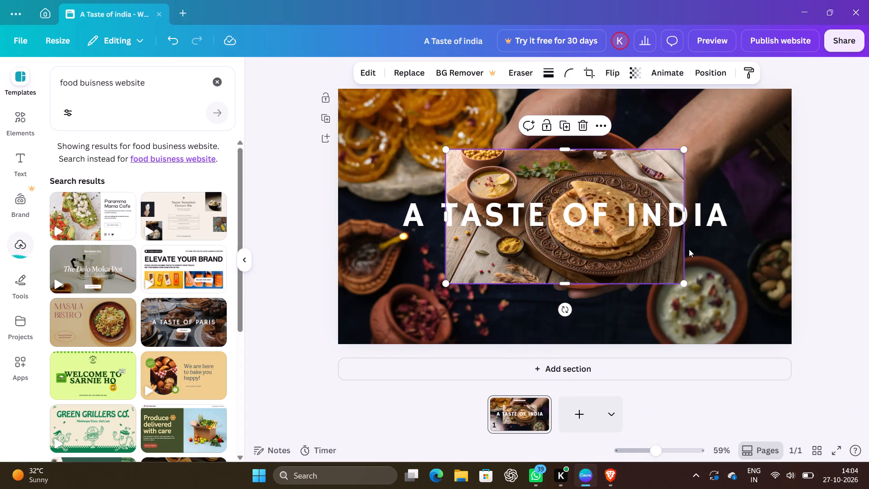
Enlarge the pasted puran poli photo until its lower-right corner meets the section's lower-right corner.
drag(683, 283, 707, 292)
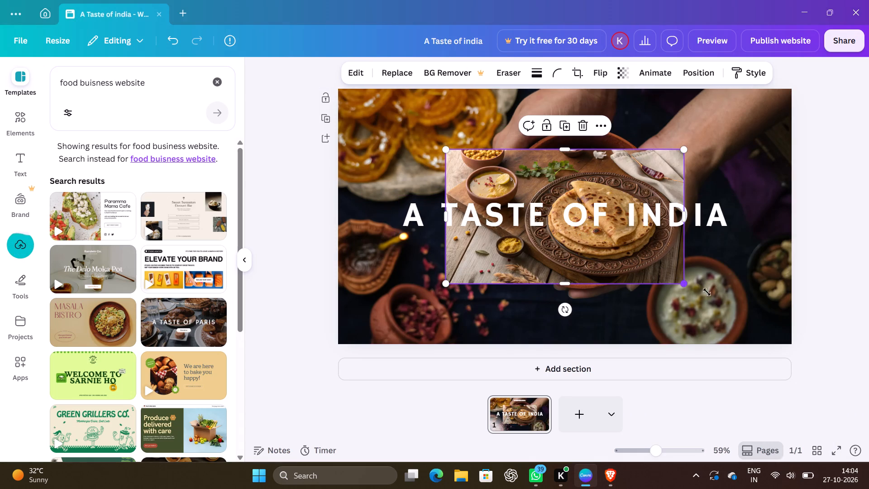
drag(707, 292, 798, 332)
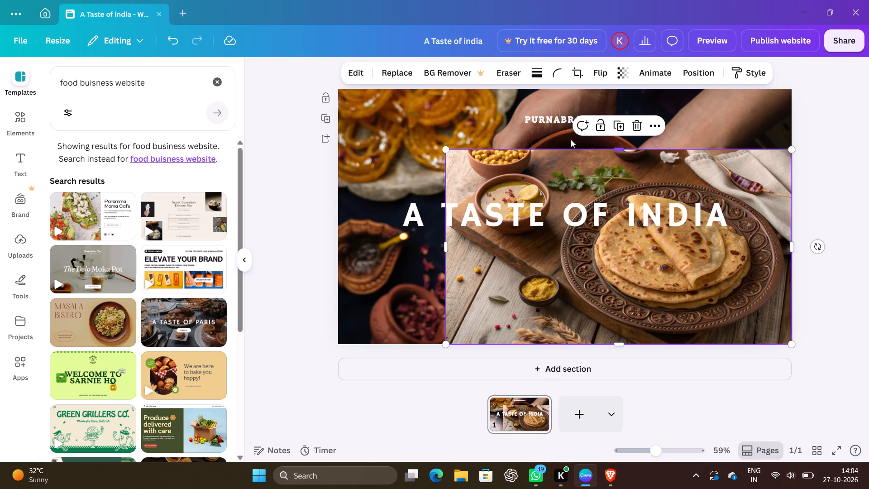
Delete the template's original sweets background image from the section.
right_click(440, 125)
right_click(440, 125)
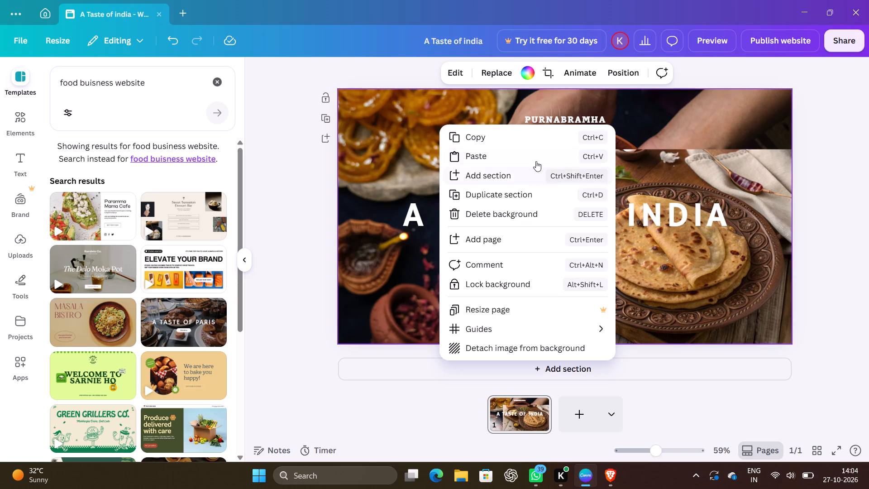
click(501, 218)
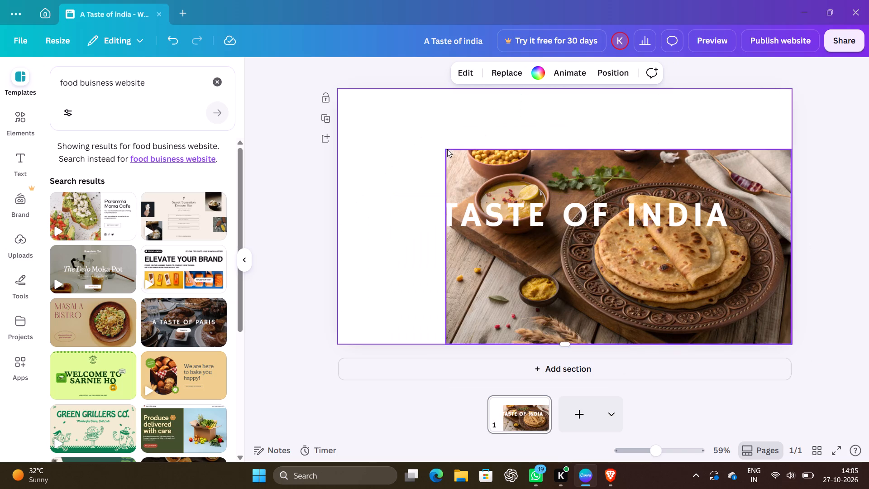
Enlarge the puran poli photo until its upper-left corner meets the section's upper-left corner, filling the whole section.
double_click(447, 149)
click(447, 149)
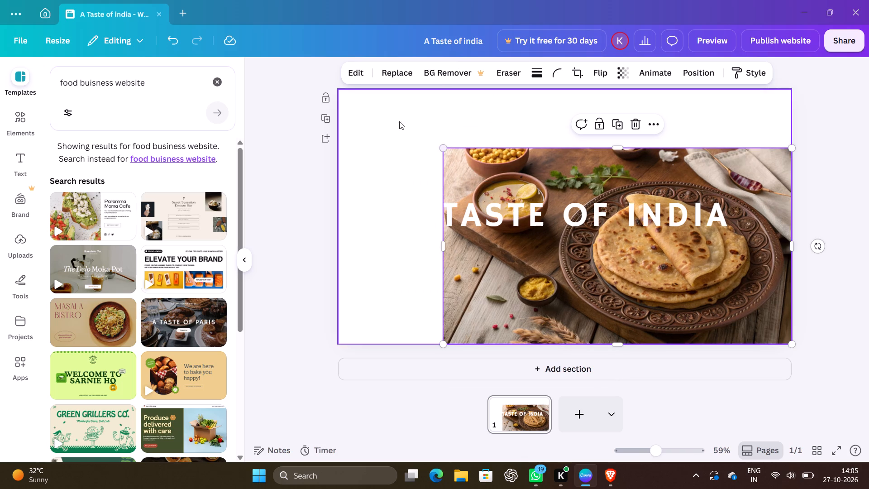
click(441, 147)
drag(441, 147, 418, 135)
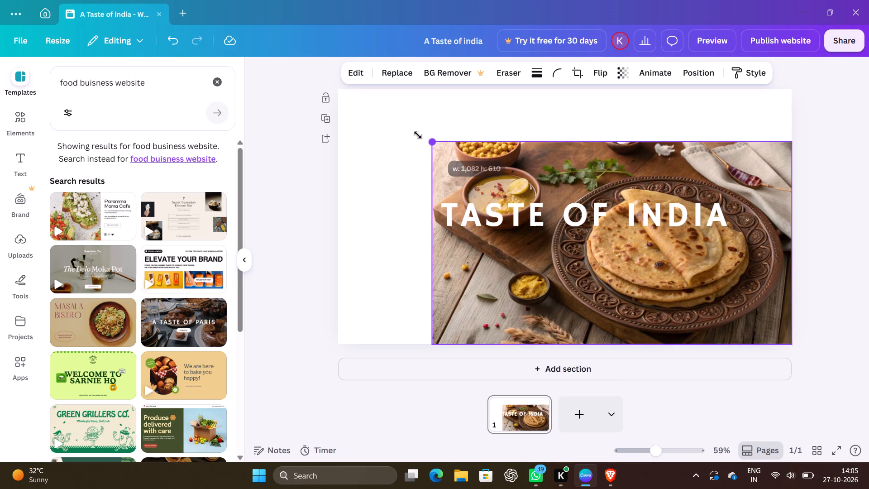
drag(418, 135, 336, 86)
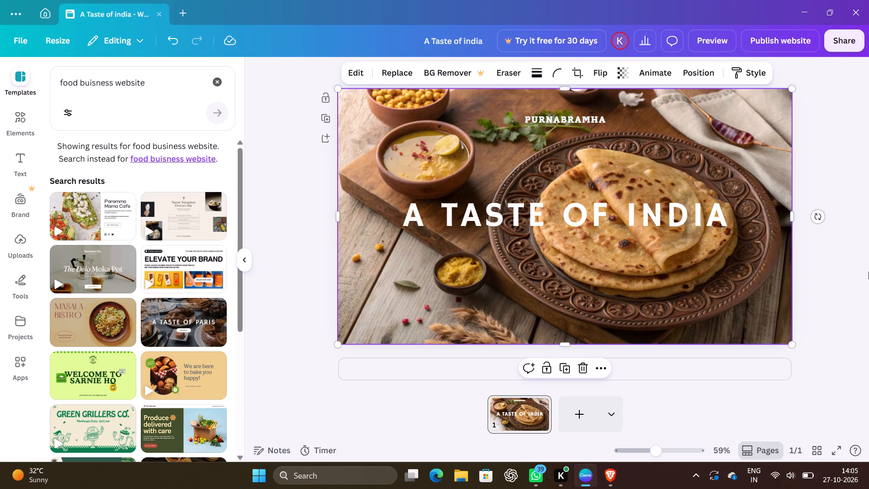
click(827, 228)
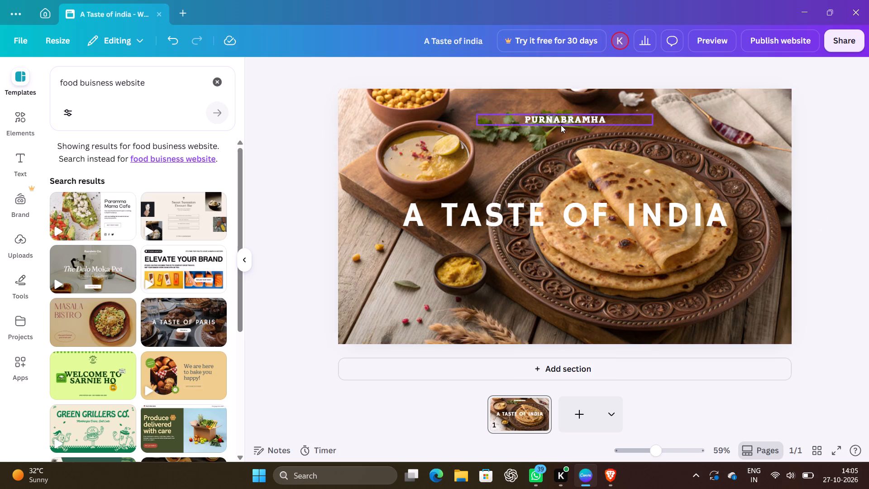
Set the font size of the PURNABRAMHA text to 22.
double_click(561, 115)
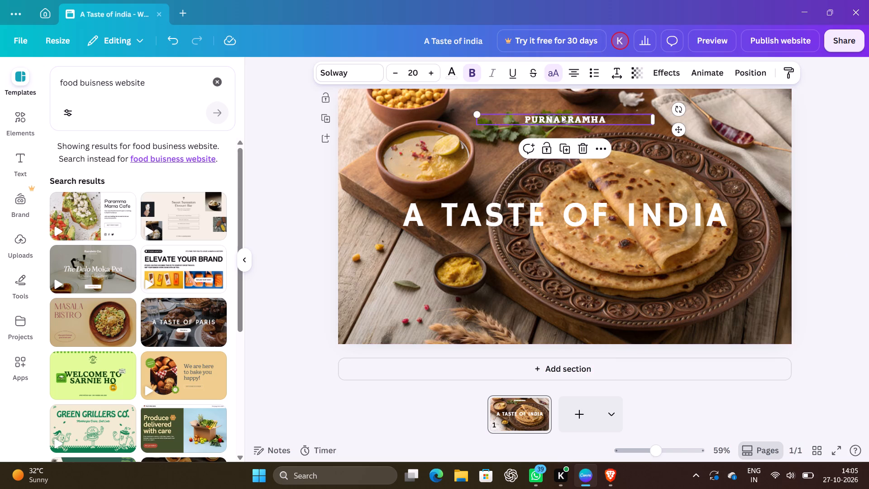
right_click(561, 115)
right_click(561, 115)
triple_click(523, 115)
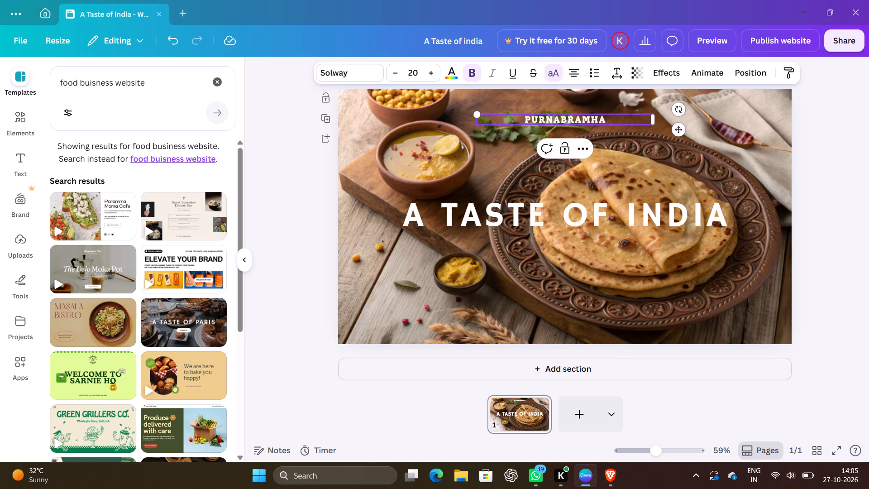
triple_click(523, 115)
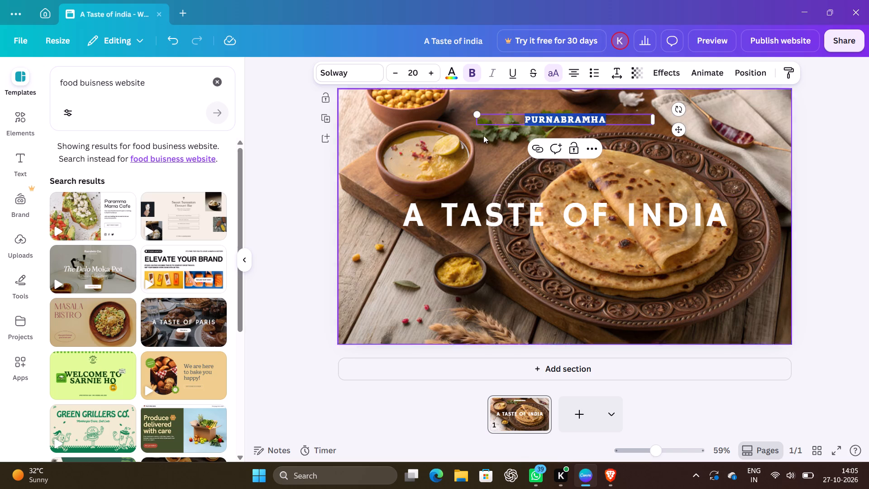
click(432, 68)
click(432, 68)
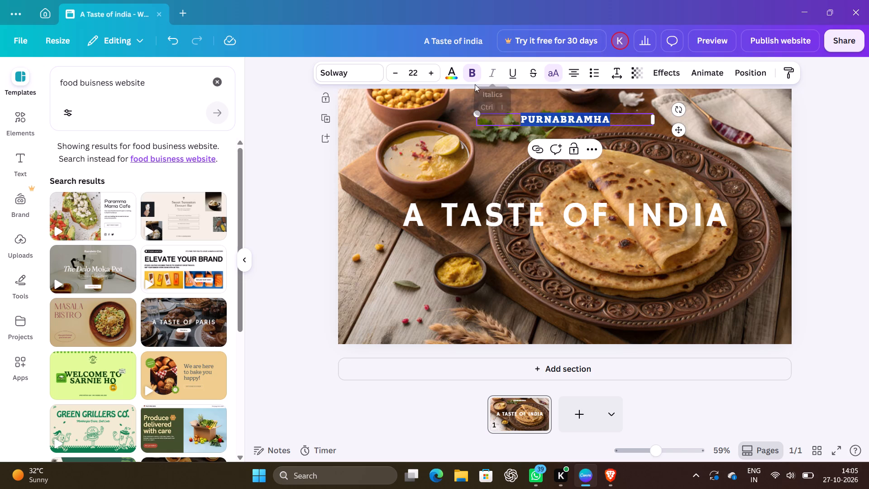
Try the Glacial Indifference and Anton fonts on the PURNABRAMHA text, and settle on HK Modular.
click(362, 66)
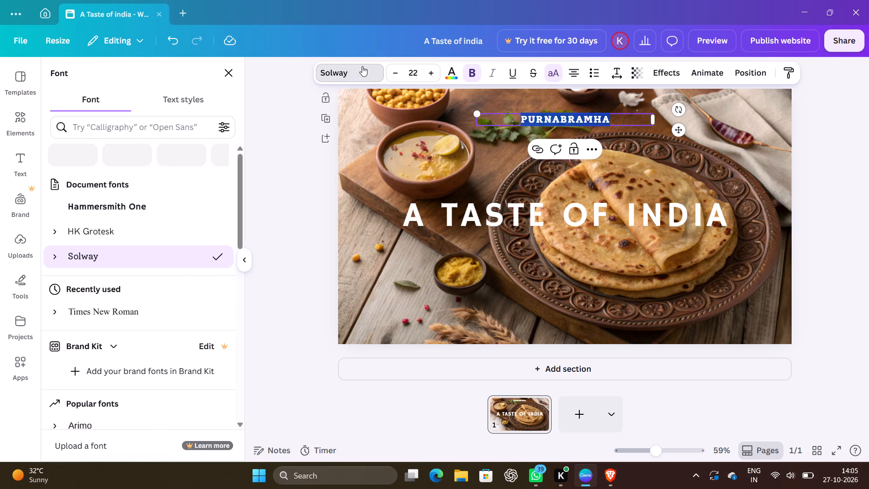
scroll(147, 211, down, 4)
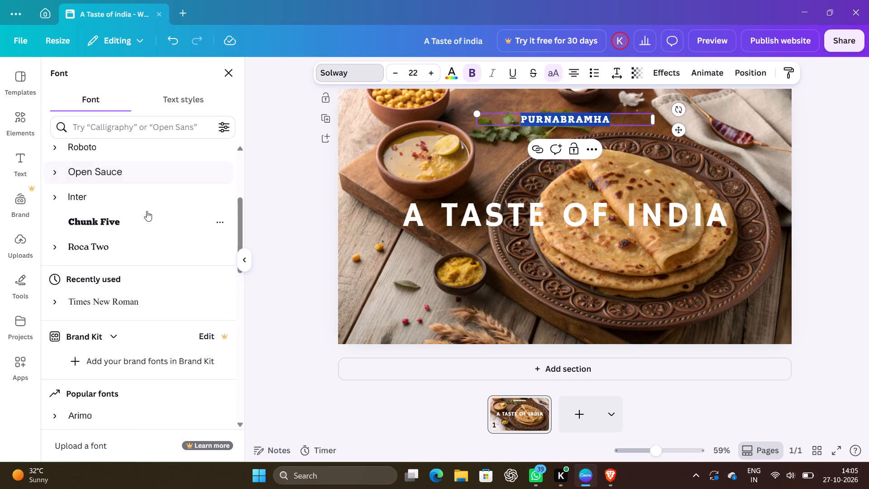
scroll(147, 211, down, 4)
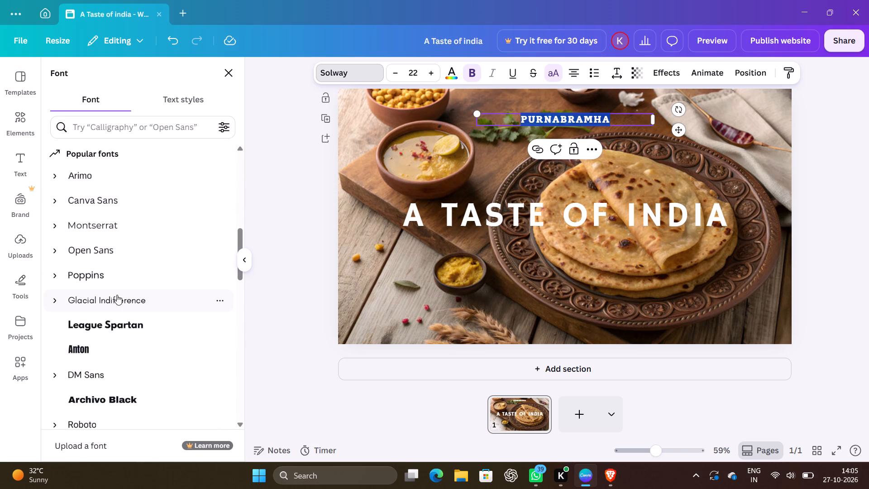
click(117, 295)
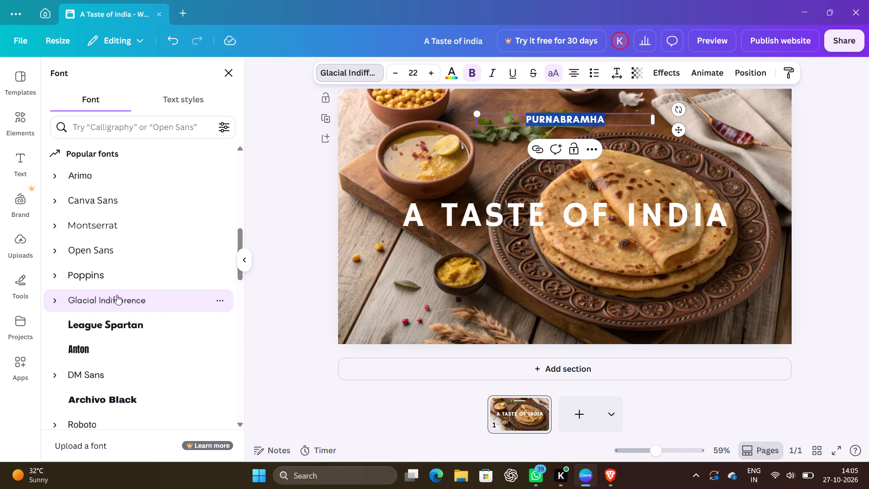
click(90, 356)
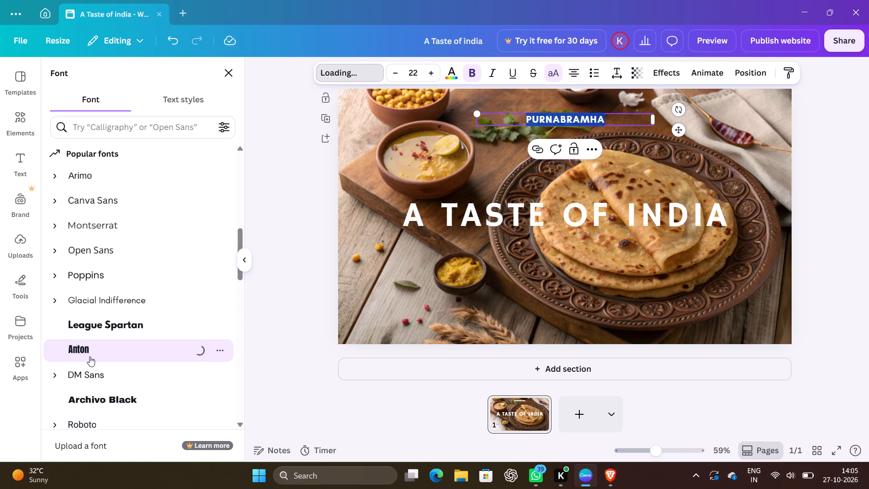
scroll(90, 356, down, 5)
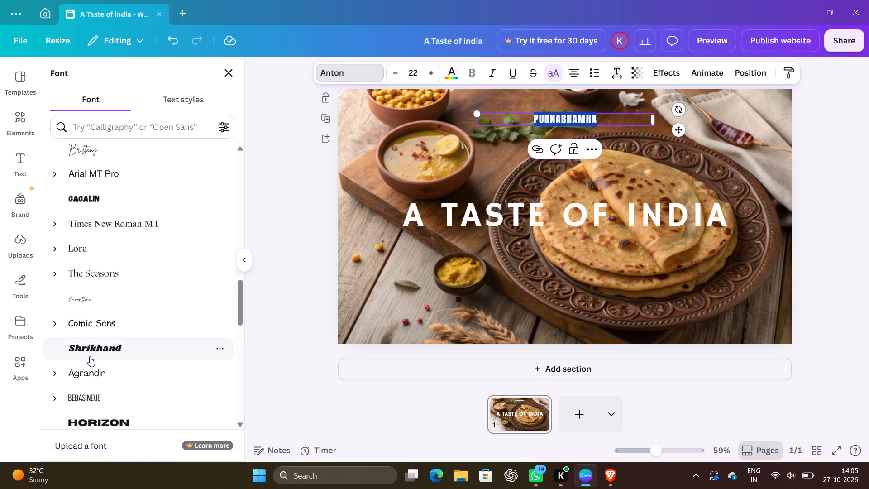
scroll(90, 356, down, 5)
scroll(90, 356, up, 4)
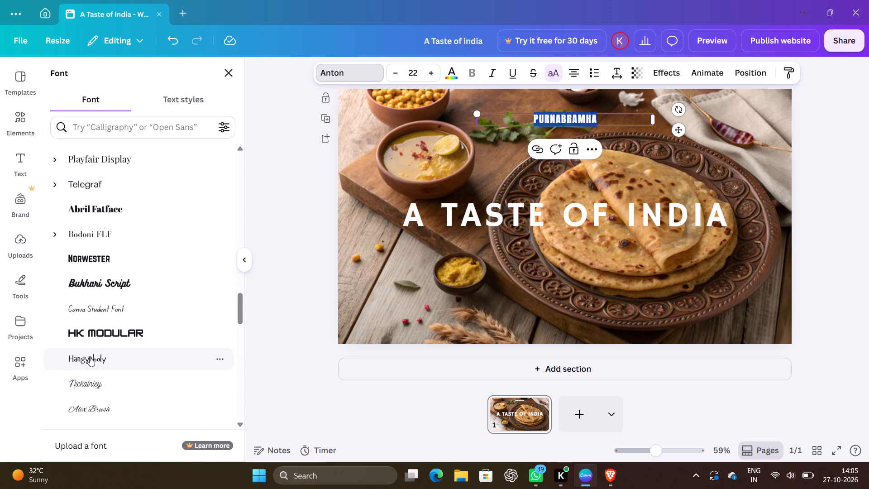
click(105, 331)
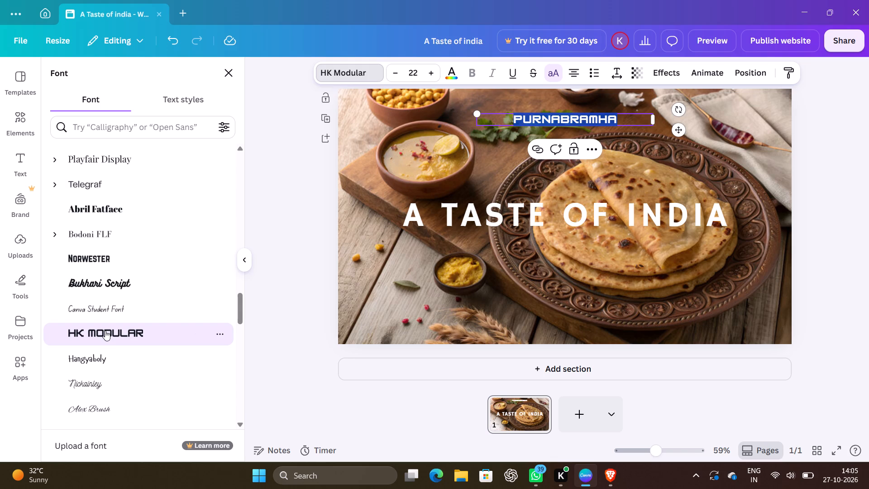
click(825, 256)
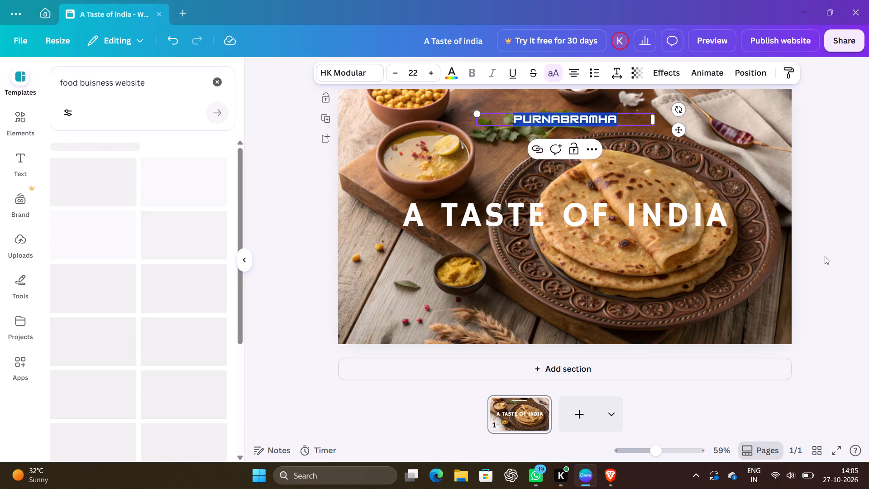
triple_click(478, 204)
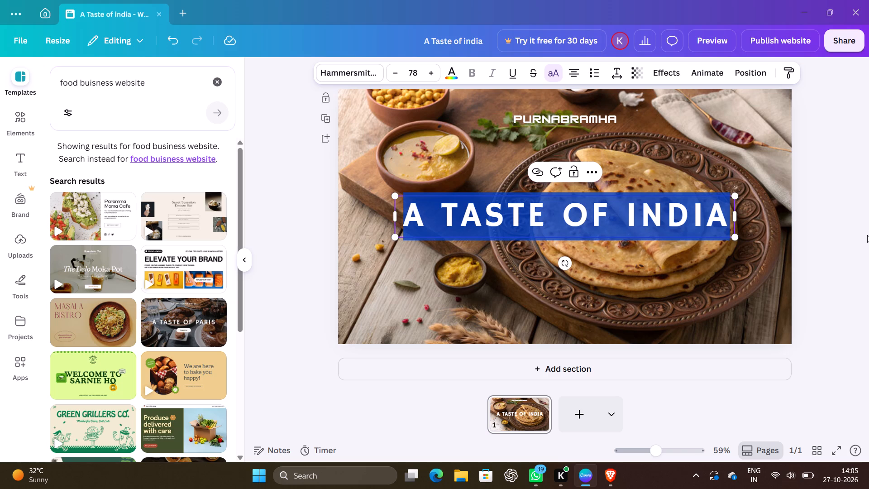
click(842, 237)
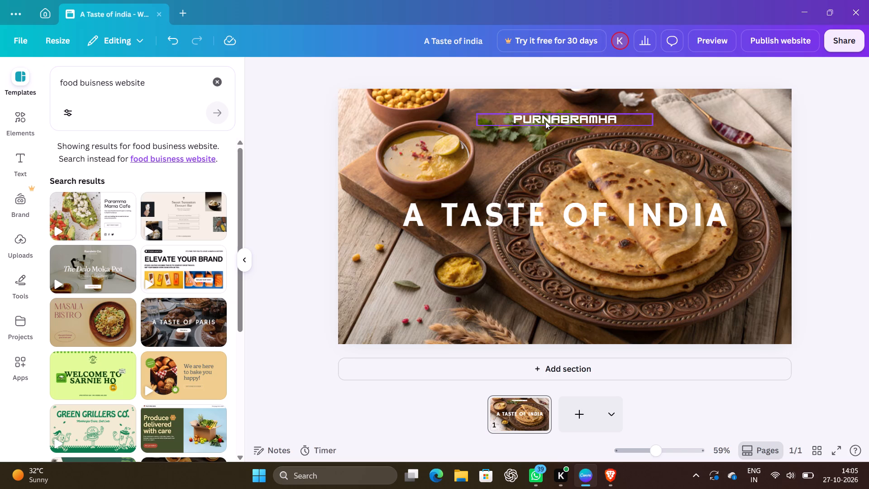
Increase the font size of the PURNABRAMHA text to 27.
triple_click(545, 121)
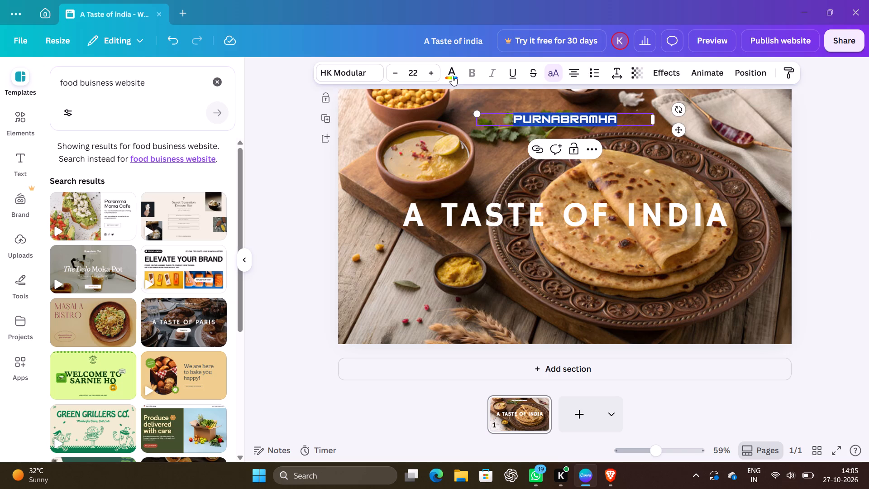
triple_click(434, 73)
double_click(434, 73)
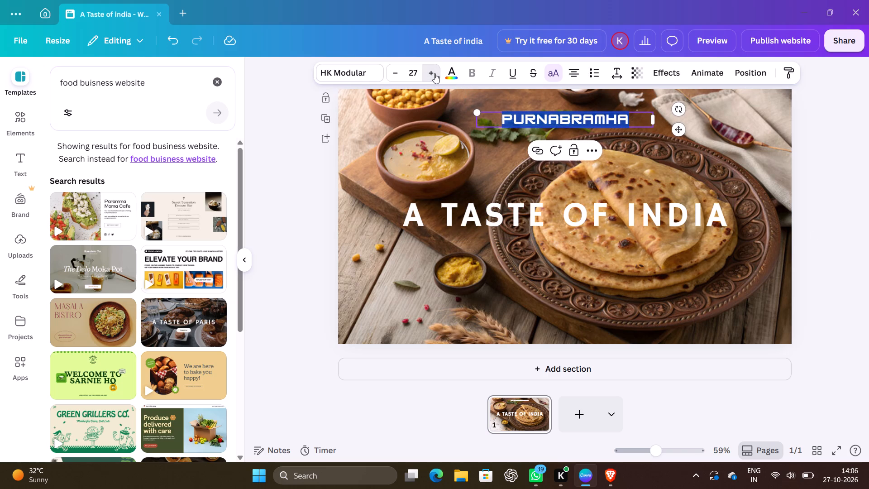
click(840, 196)
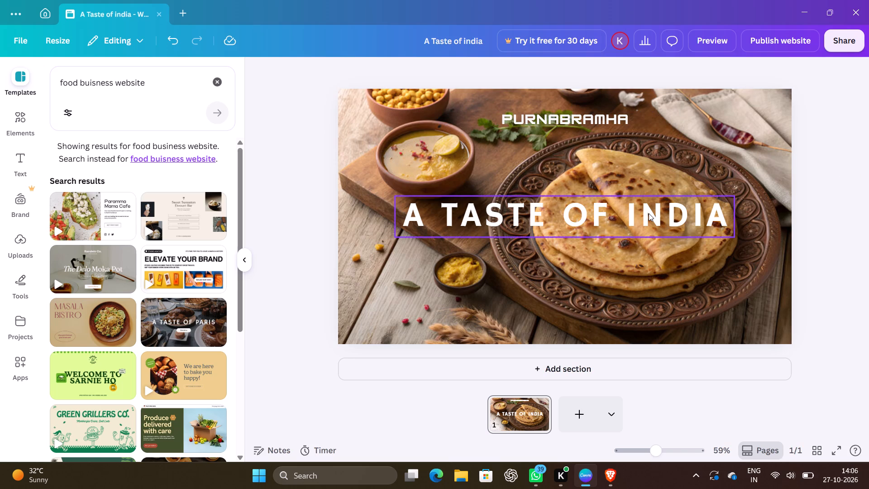
Reduce the font size of the A TASTE OF INDIA heading to 64.
double_click(649, 213)
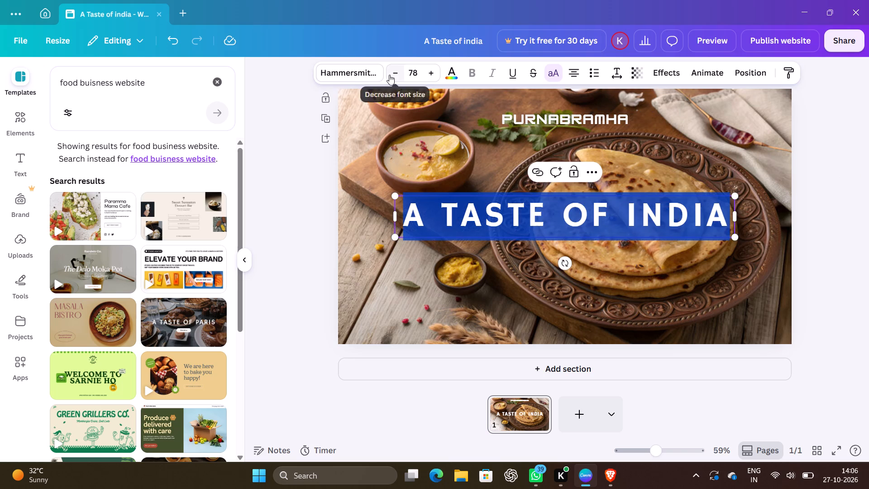
triple_click(389, 75)
triple_click(389, 75)
triple_click(389, 75)
triple_click(389, 75)
double_click(389, 75)
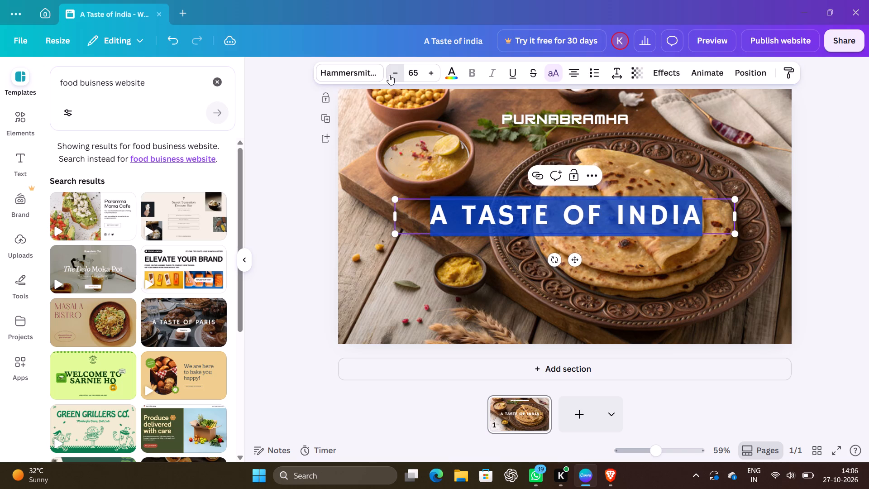
click(826, 179)
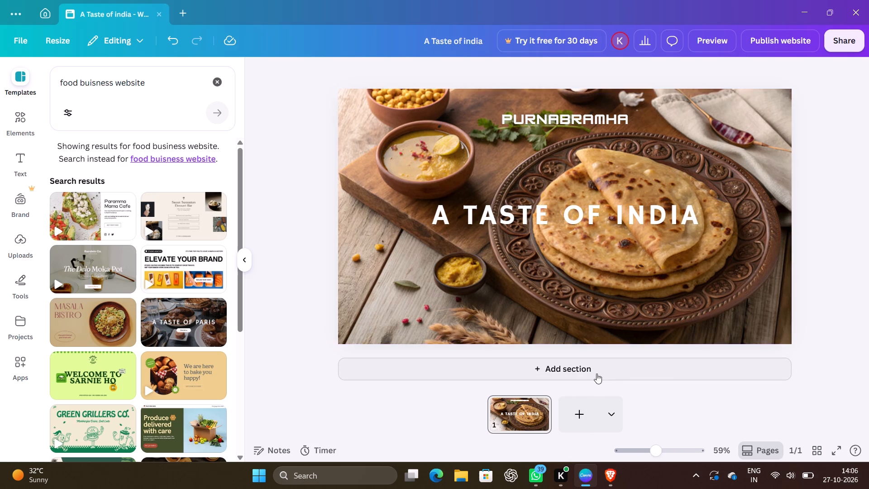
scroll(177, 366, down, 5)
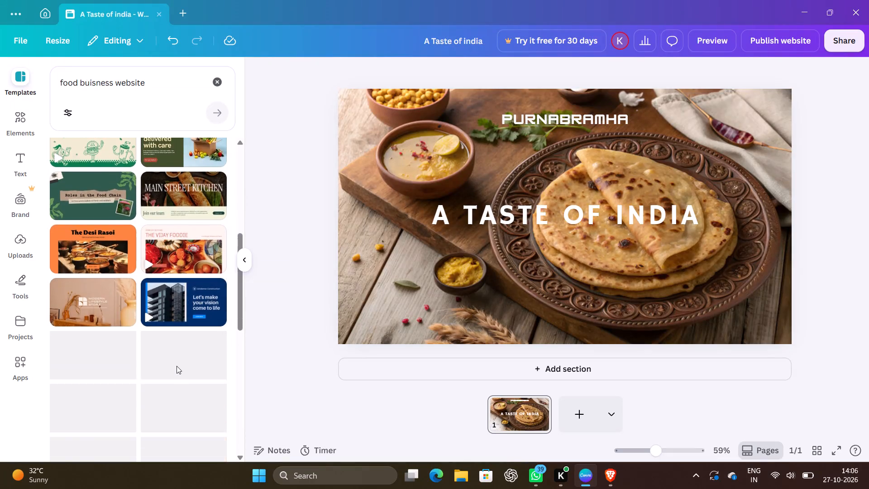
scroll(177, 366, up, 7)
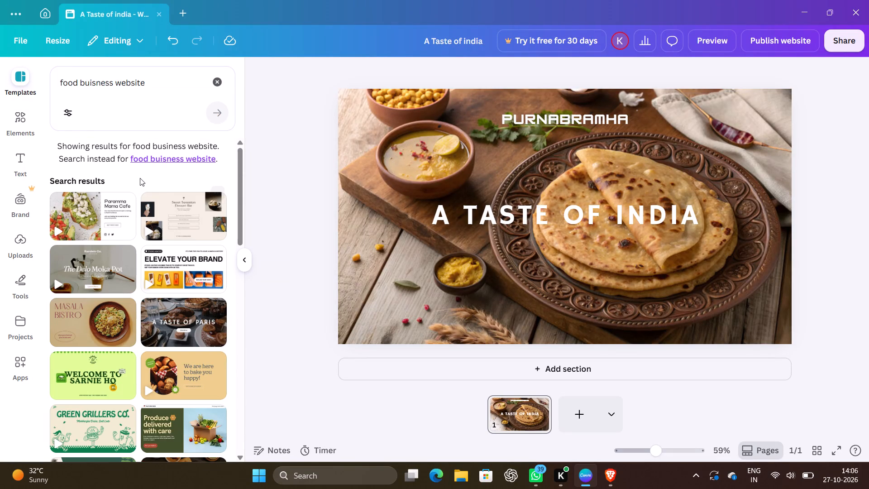
Collapse the template search results to leave more room for the website section.
click(247, 265)
click(244, 263)
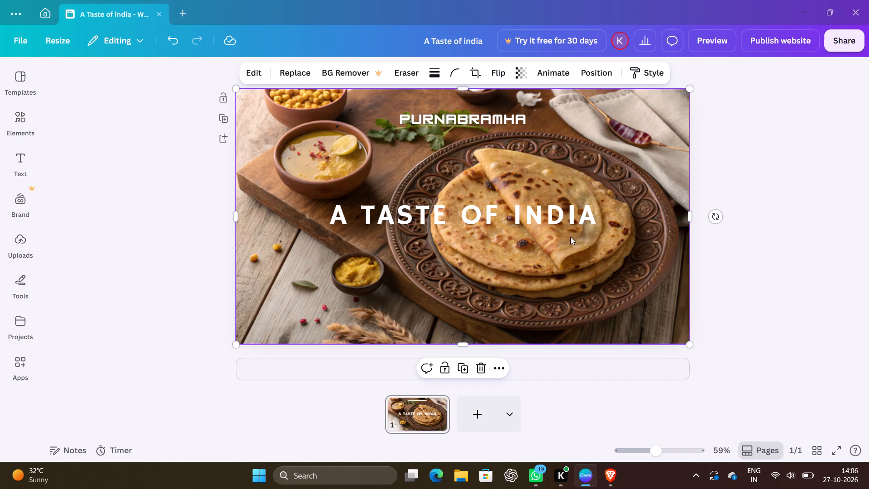
Nudge the puran poli photo slightly to the right, then back left until it extends a little past the section's left edge.
key(Right)
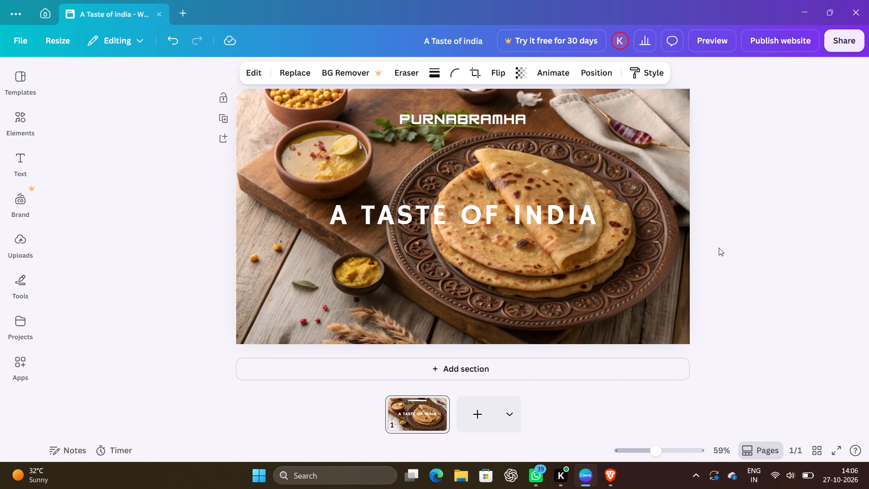
key(Right)
key(Right)
key(Right)
key(Right)
key(Right)
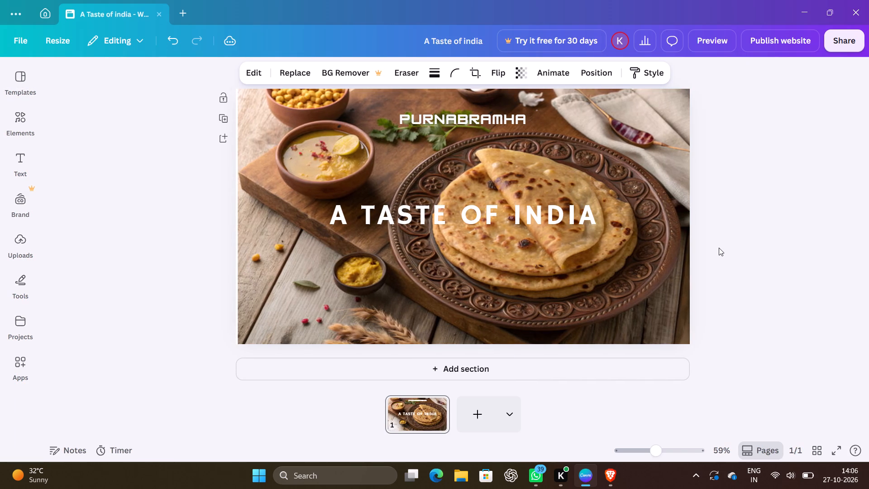
key(Left)
key(Left)
key(Left)
key(Left)
key(Left)
key(Left)
key(Left)
key(Left)
key(Left)
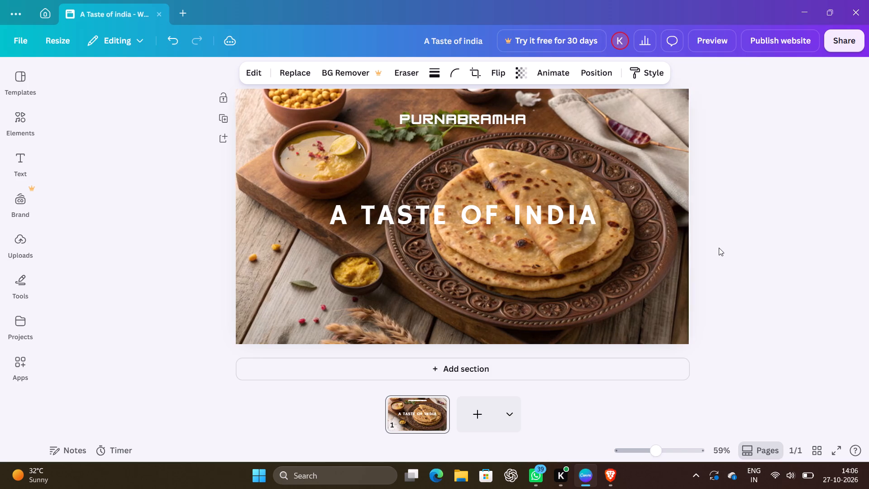
key(Left)
key(Left)
key(Left)
key(Left)
key(Left)
key(Left)
key(Left)
key(Left)
key(Left)
key(Left)
key(Left)
key(Left)
key(Left)
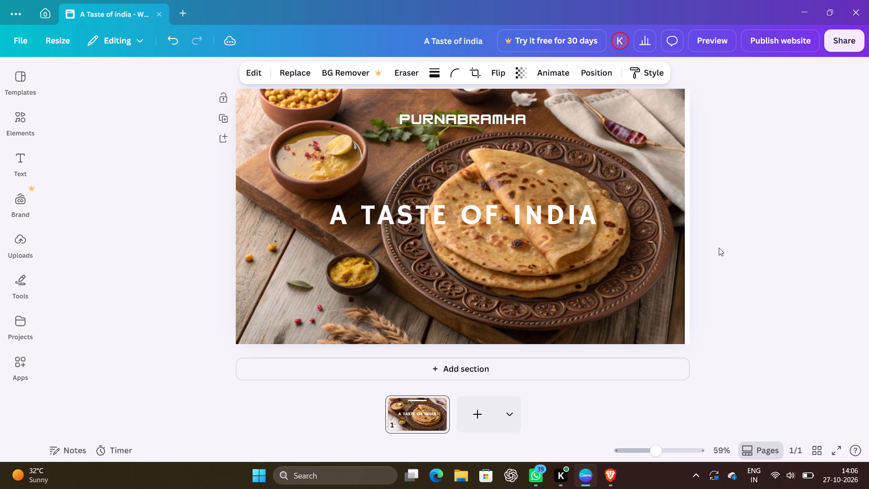
click(790, 291)
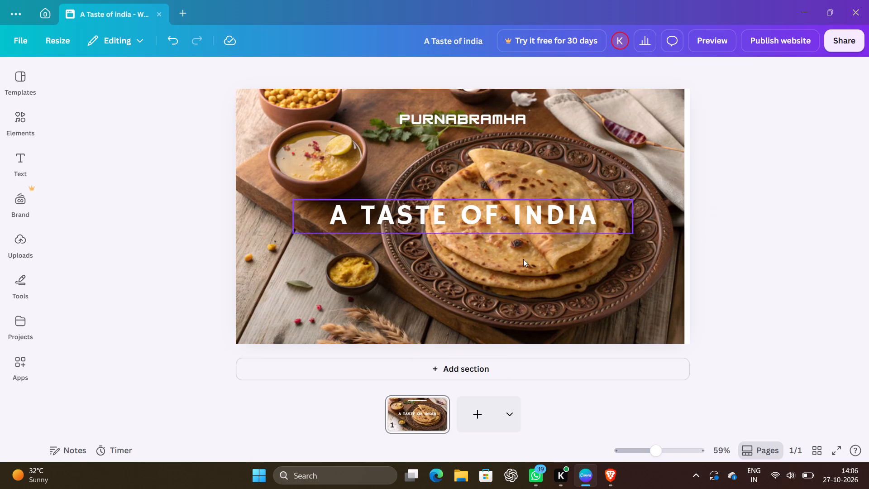
Select the text of the A TASTE OF INDIA heading for editing.
right_click(152, 369)
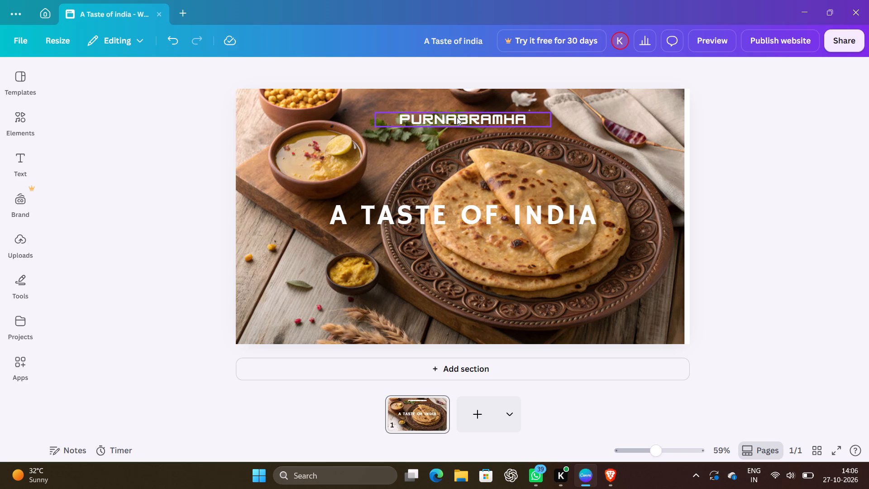
double_click(472, 219)
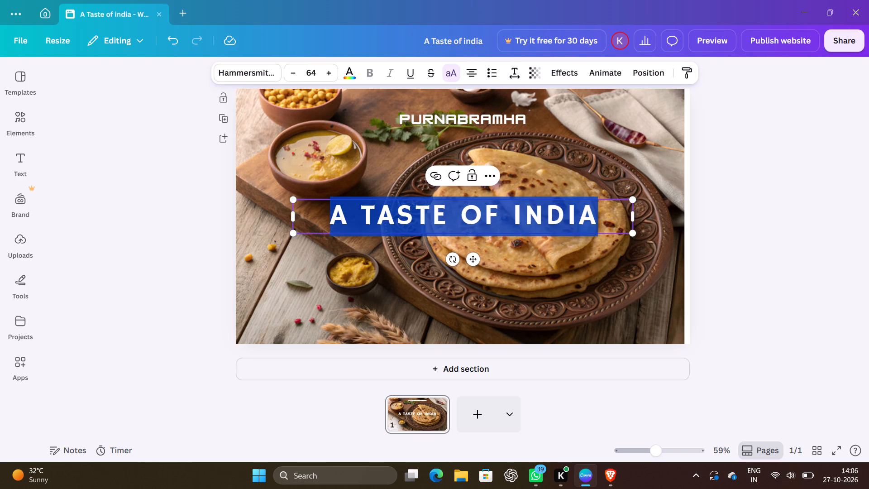
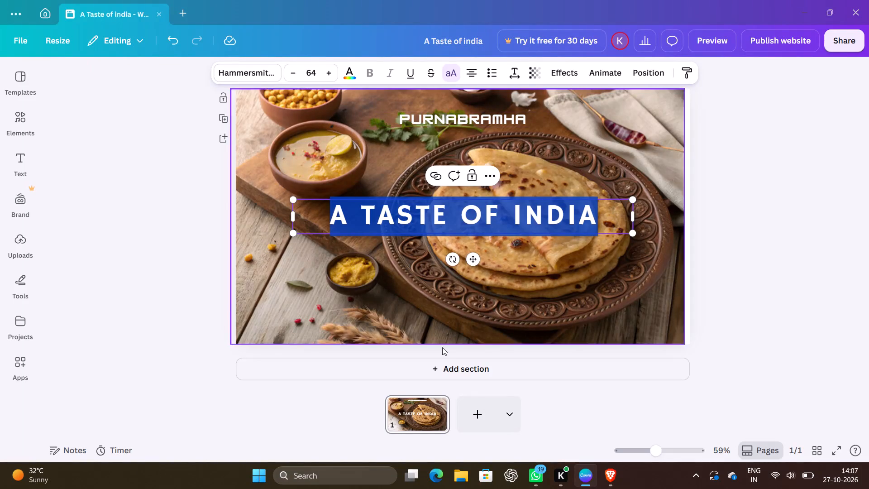
Move the PURNABRAMHA title slightly higher, close to the top edge of the puran poli photo.
click(816, 305)
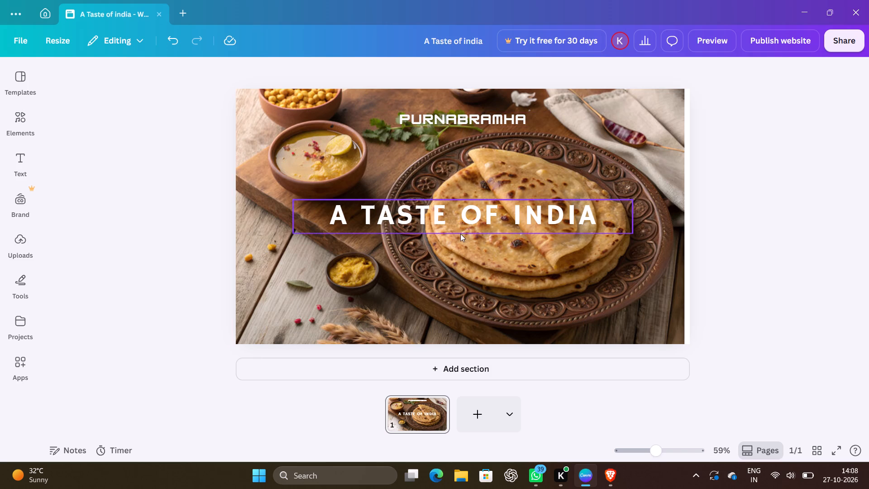
click(452, 125)
drag(452, 125, 452, 124)
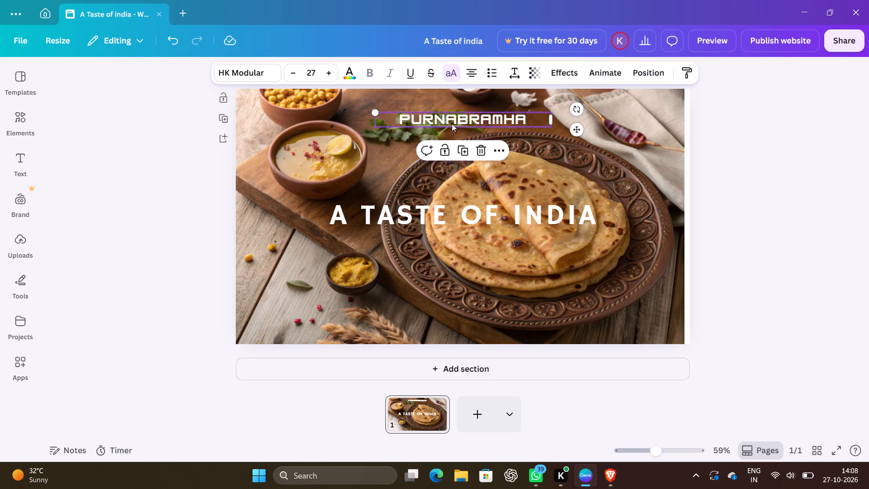
drag(452, 124, 452, 115)
Underline the PURNABRAMHA title.
click(413, 77)
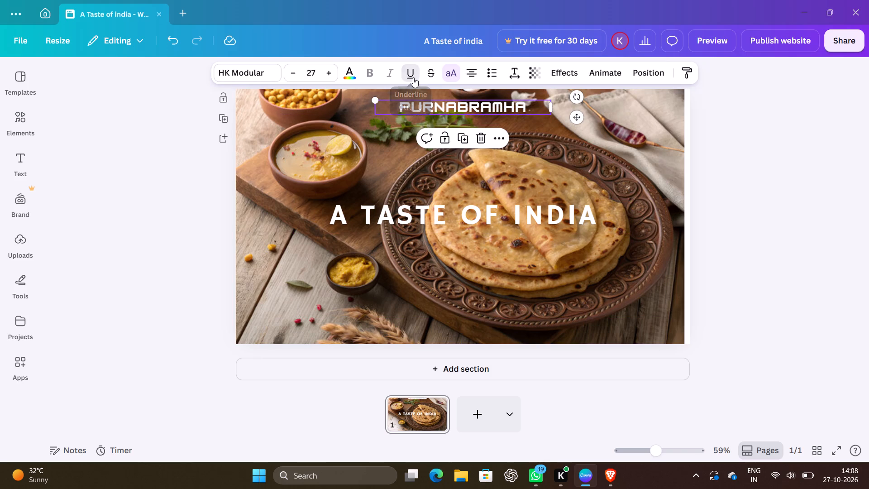
click(787, 215)
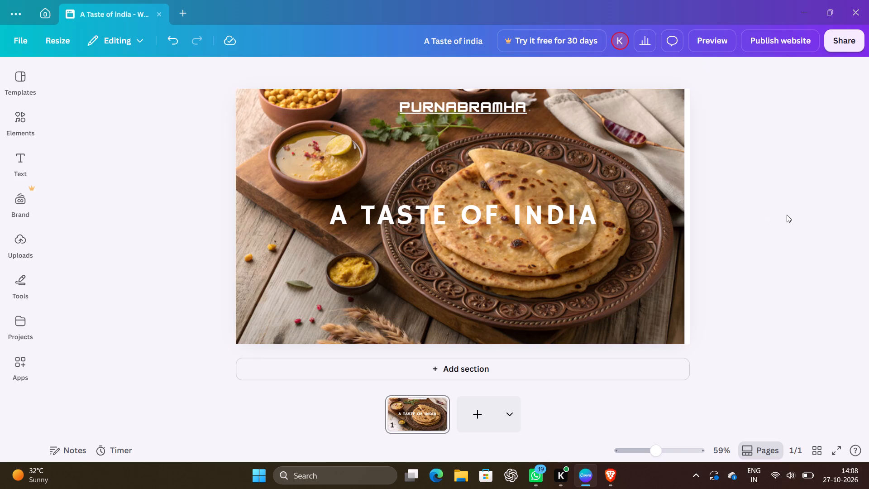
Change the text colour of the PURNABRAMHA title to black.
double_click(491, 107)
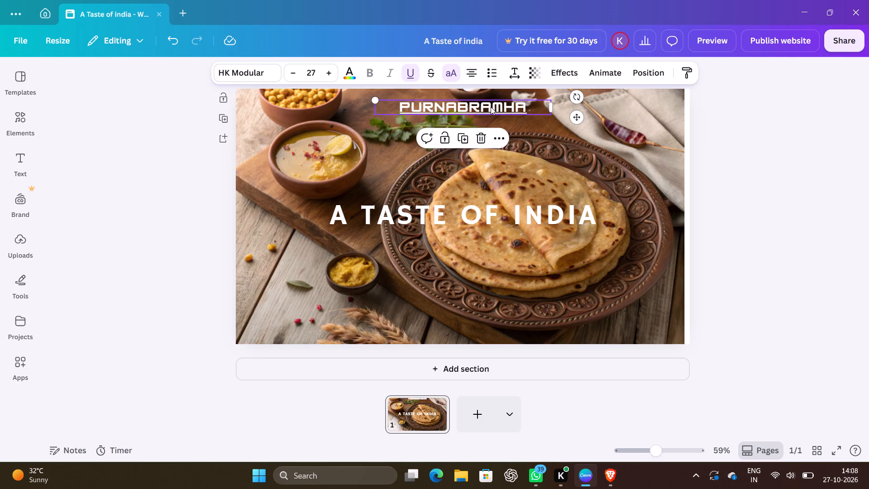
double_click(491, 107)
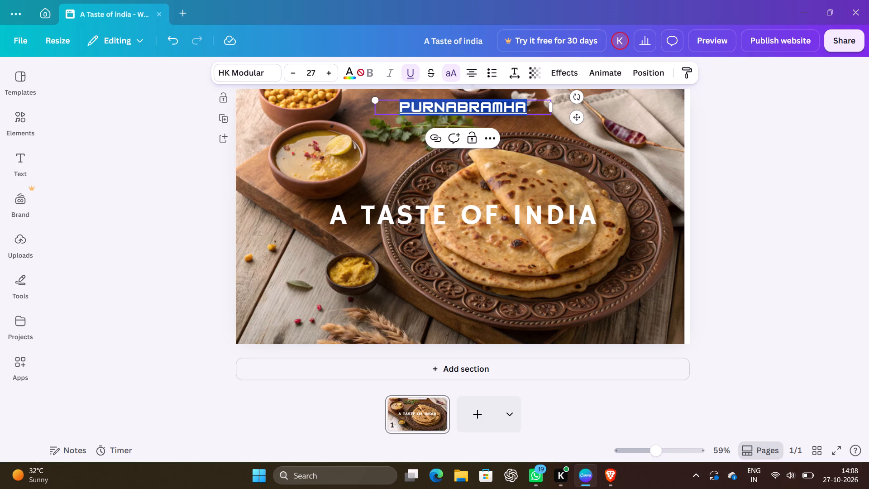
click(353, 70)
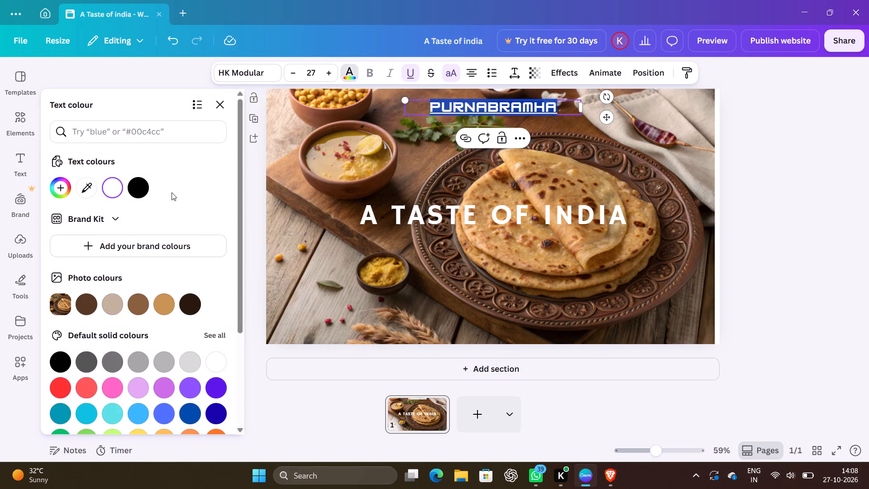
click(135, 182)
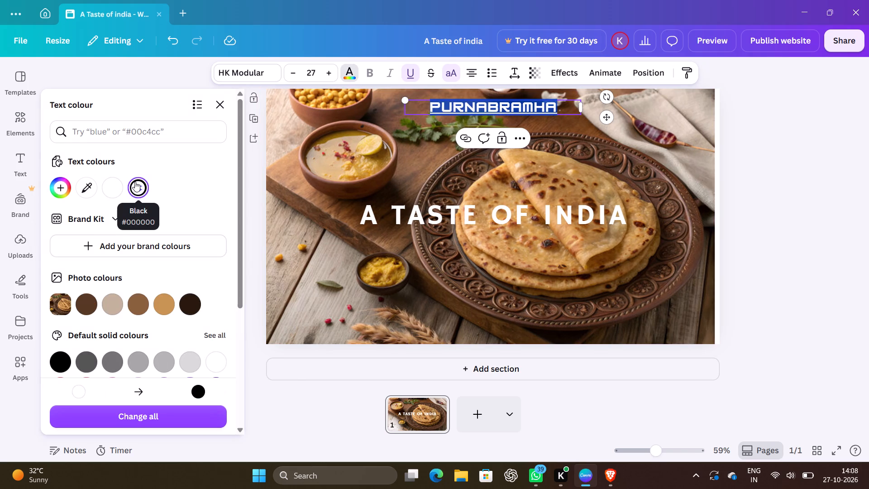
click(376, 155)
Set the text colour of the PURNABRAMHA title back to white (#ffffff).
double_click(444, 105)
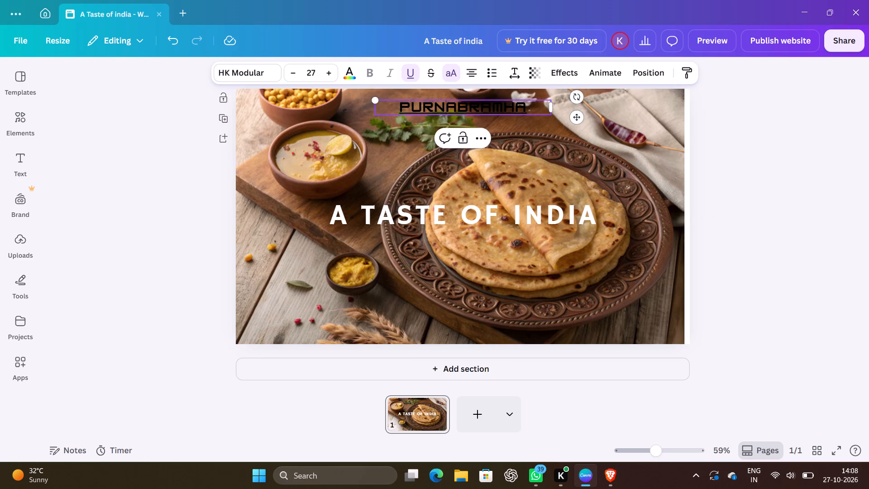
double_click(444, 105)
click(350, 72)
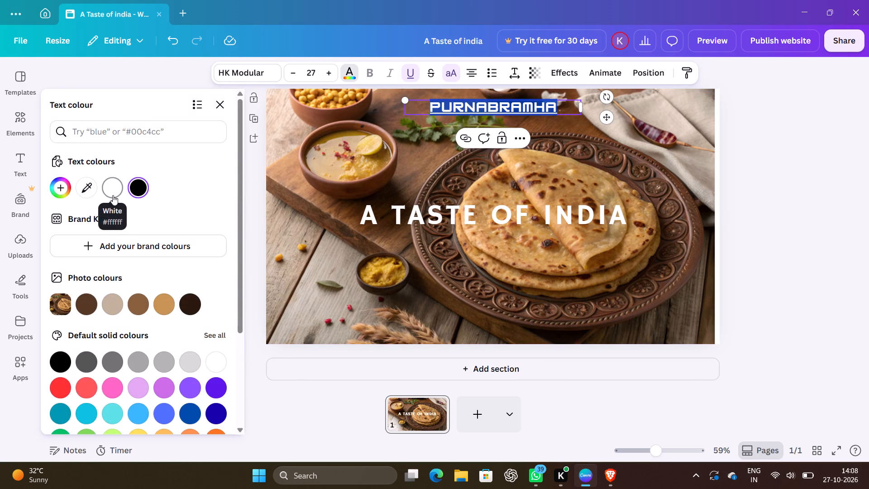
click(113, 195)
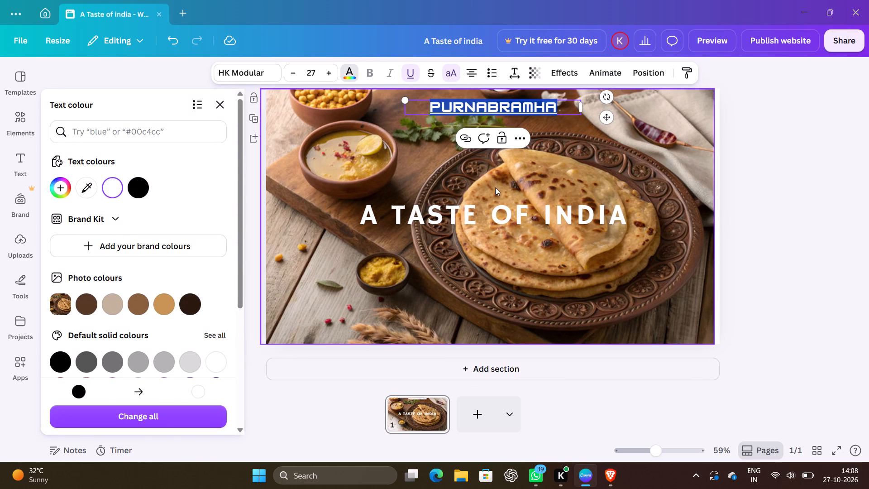
Scale the A TASTE OF INDIA heading's text box freehand to a font size of about 64.7.
double_click(491, 211)
click(468, 192)
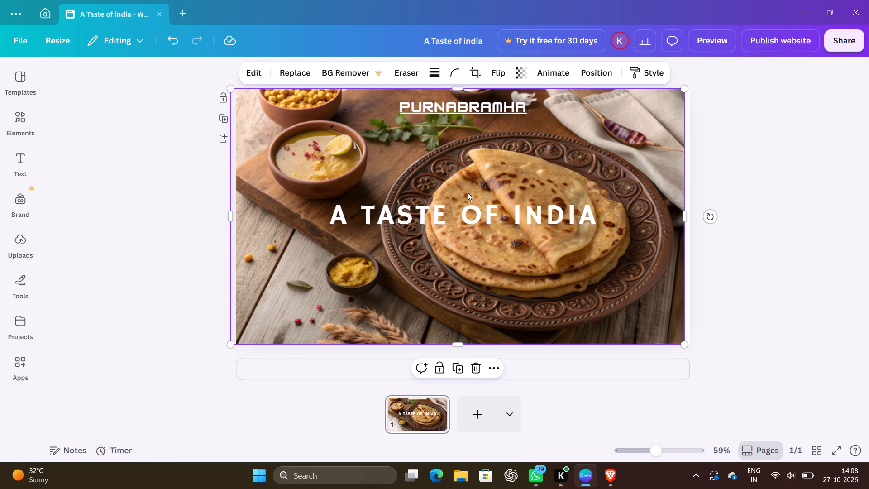
click(462, 212)
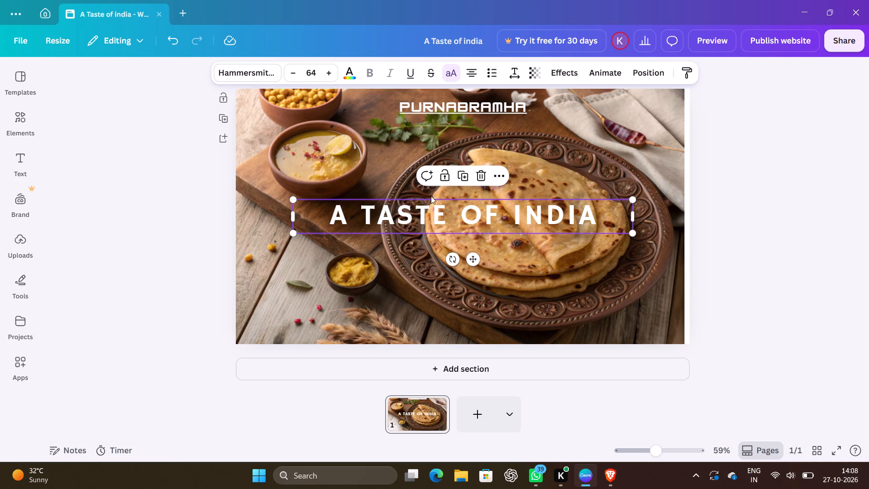
click(328, 233)
click(326, 231)
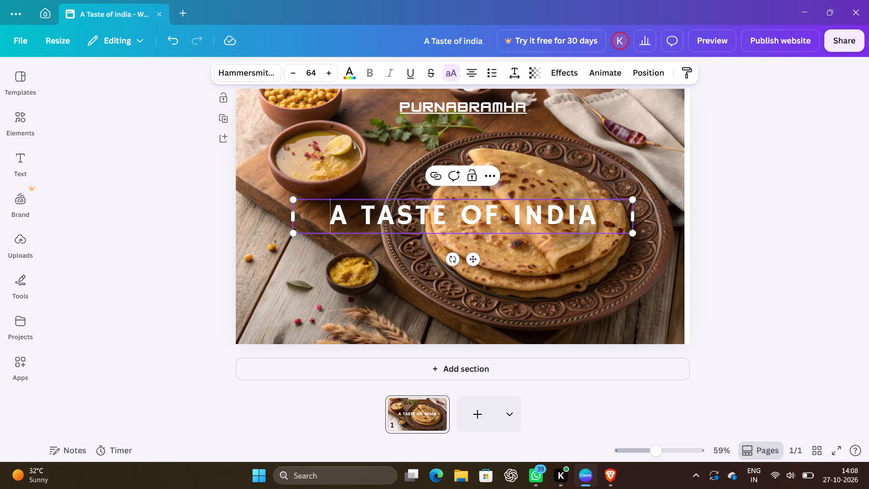
drag(291, 233, 299, 222)
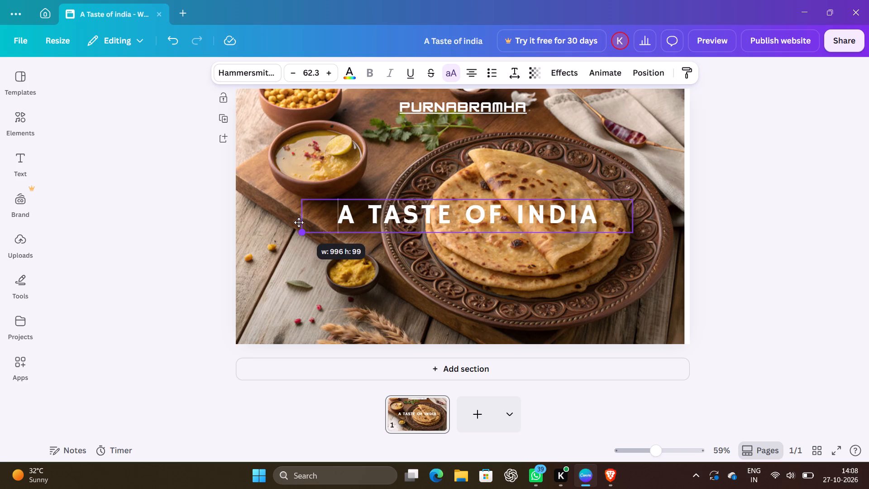
drag(299, 222, 286, 212)
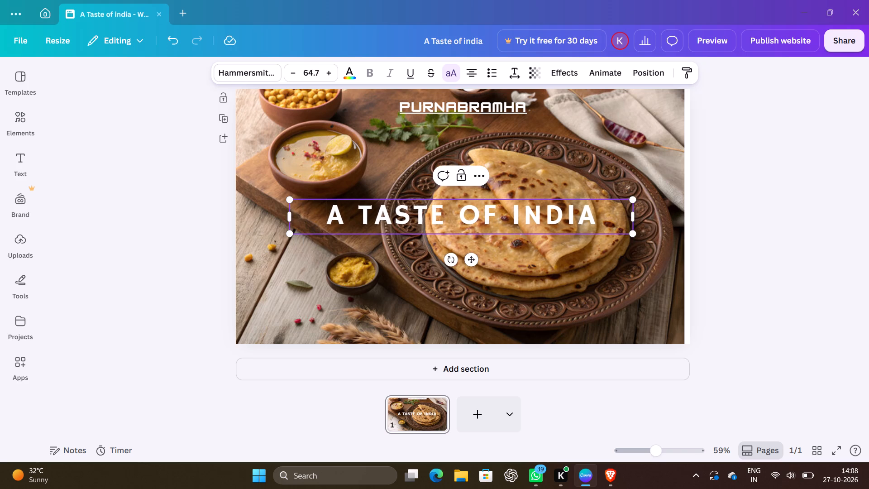
Move the A TASTE OF INDIA heading up to sit just below the PURNABRAMHA title.
drag(406, 199, 403, 136)
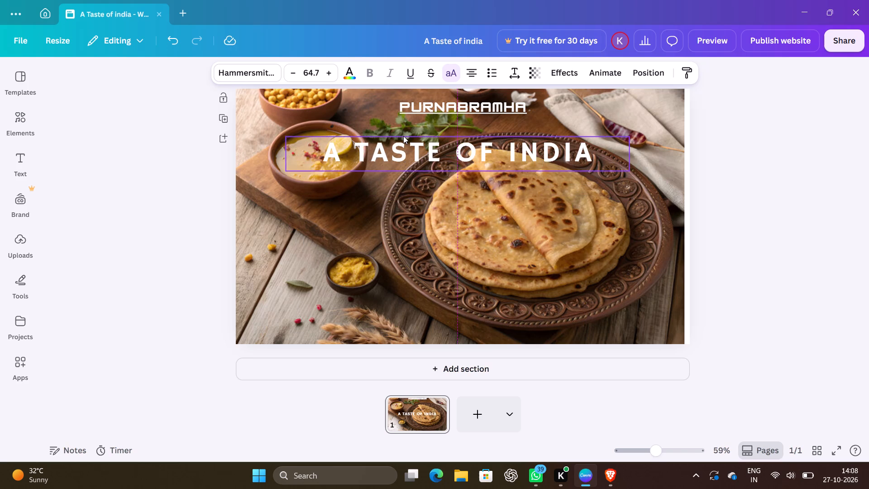
drag(403, 136, 409, 122)
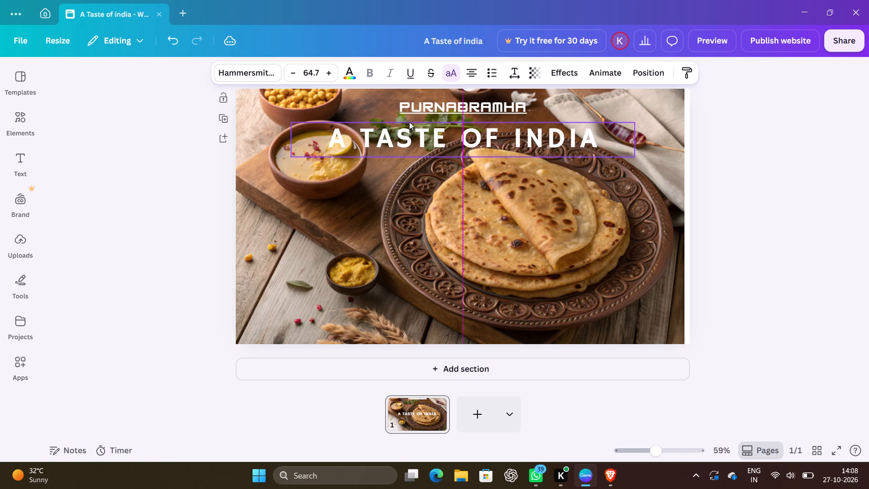
drag(409, 122, 419, 121)
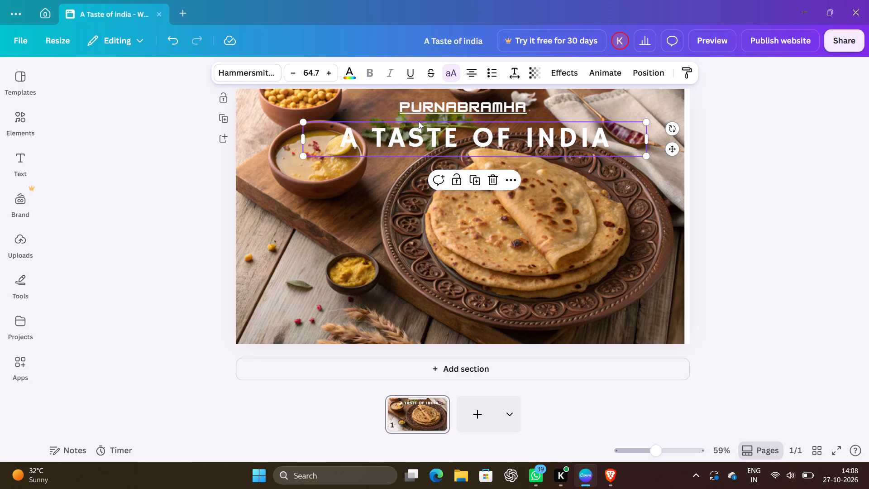
Replace the word INDIA in the heading with Maharshtra.
click(616, 129)
click(616, 129)
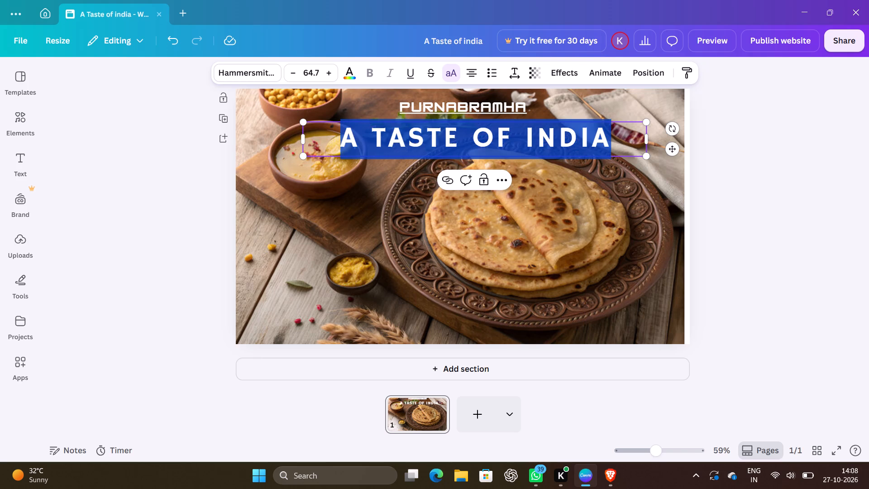
key(BackSpace)
key(BackSpace)
key(BackSpace)
key(BackSpace)
key(BackSpace)
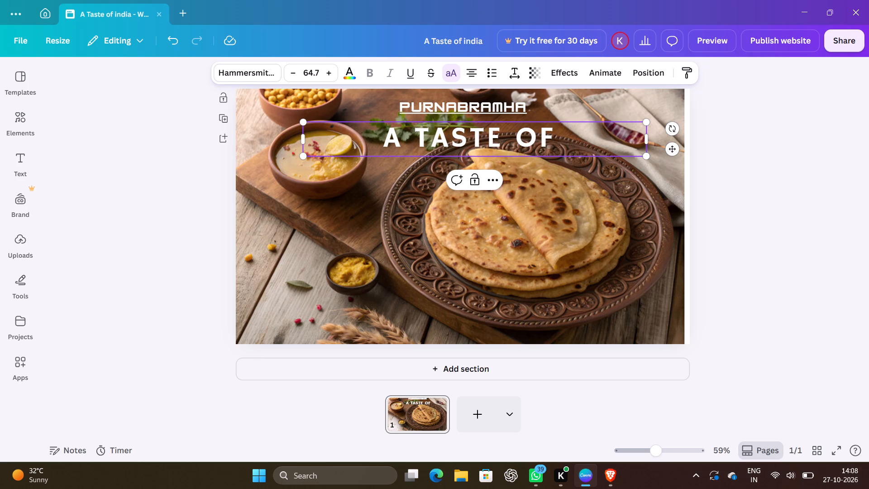
text(Maharshtra)
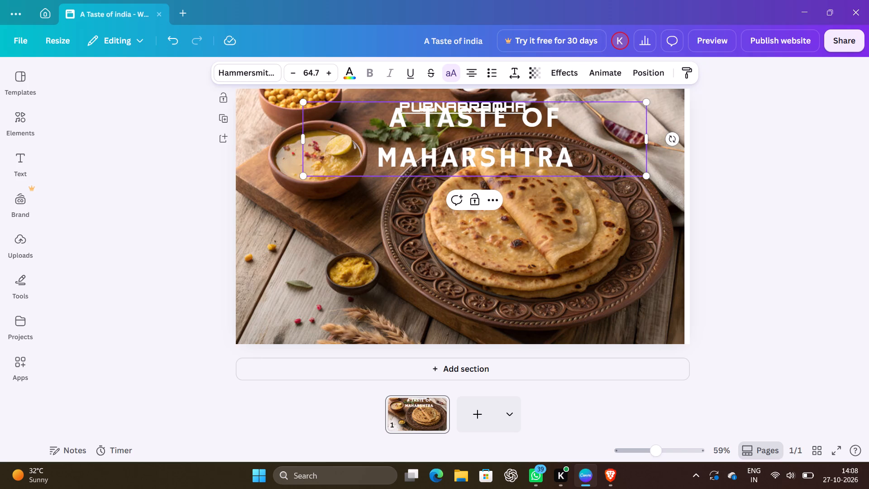
Reduce the font size of the A TASTE OF MAHARSHTRA heading to 54.7.
double_click(401, 117)
triple_click(401, 117)
click(401, 117)
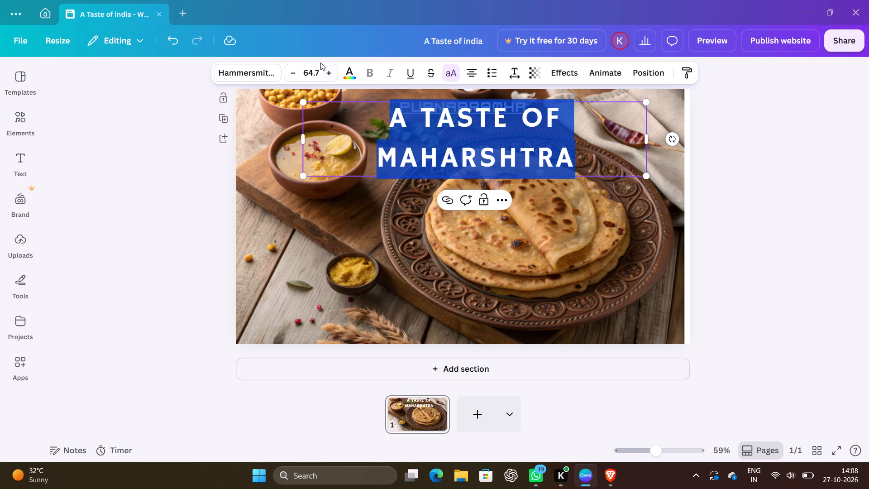
click(291, 75)
triple_click(291, 75)
triple_click(291, 75)
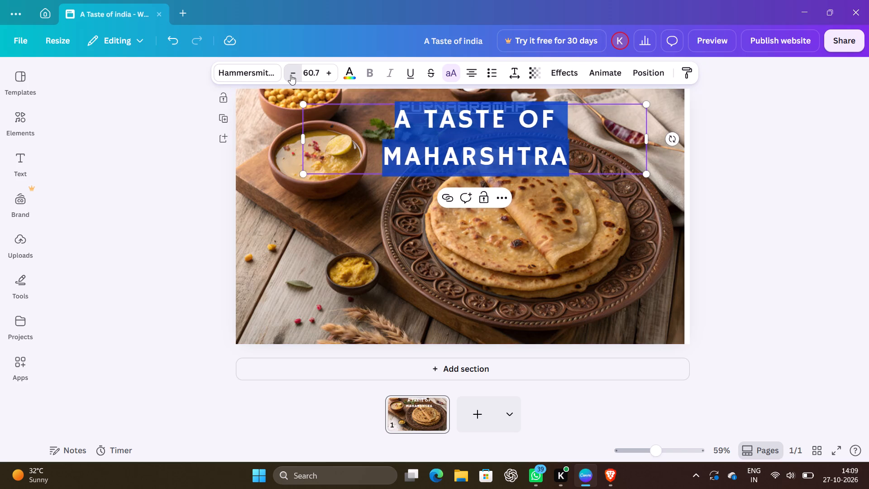
triple_click(291, 75)
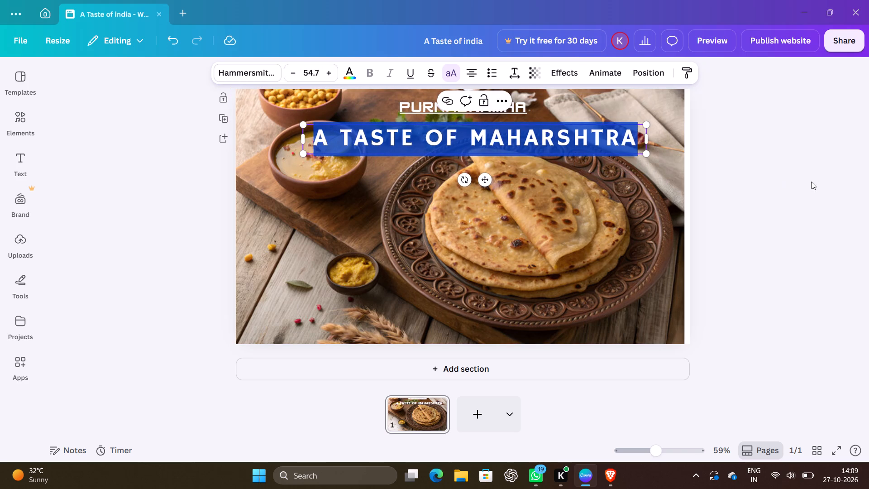
click(811, 182)
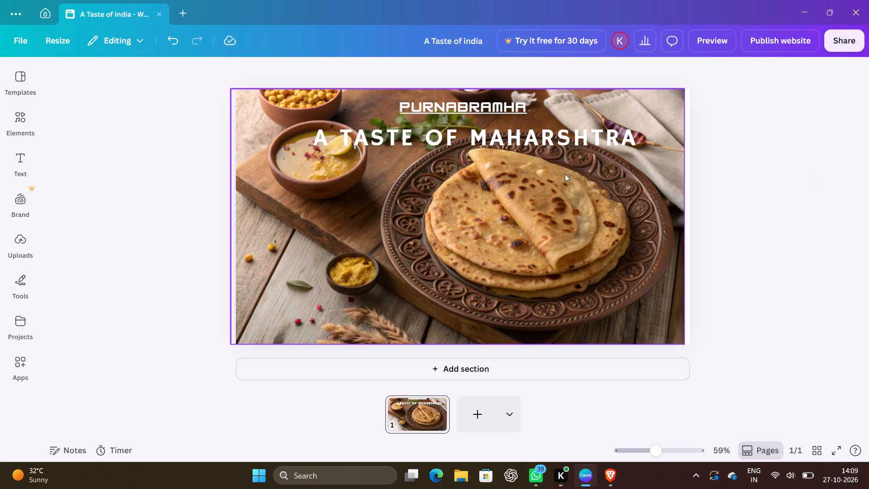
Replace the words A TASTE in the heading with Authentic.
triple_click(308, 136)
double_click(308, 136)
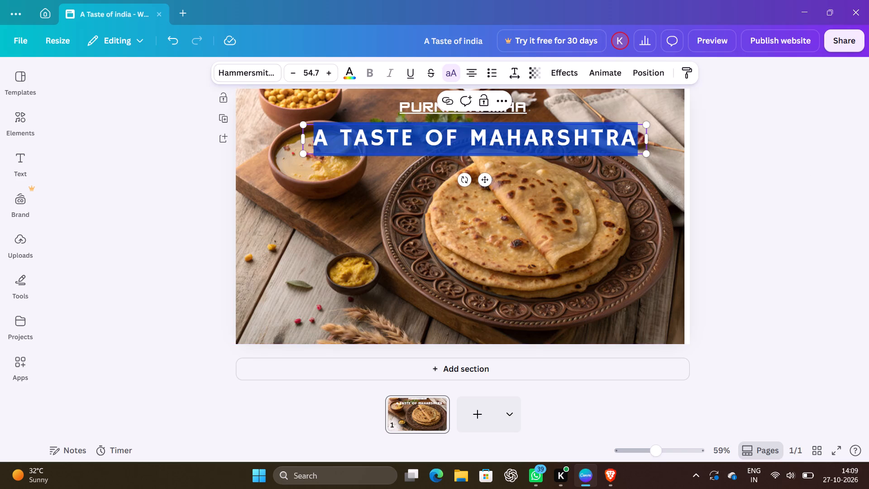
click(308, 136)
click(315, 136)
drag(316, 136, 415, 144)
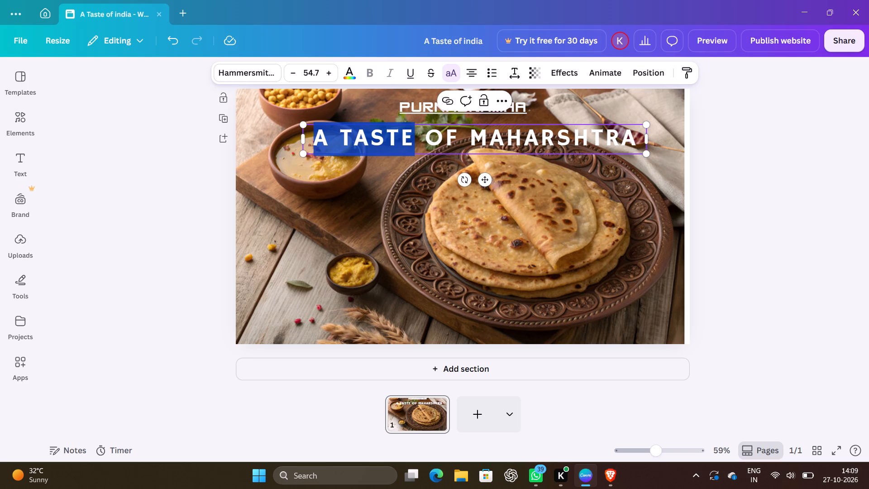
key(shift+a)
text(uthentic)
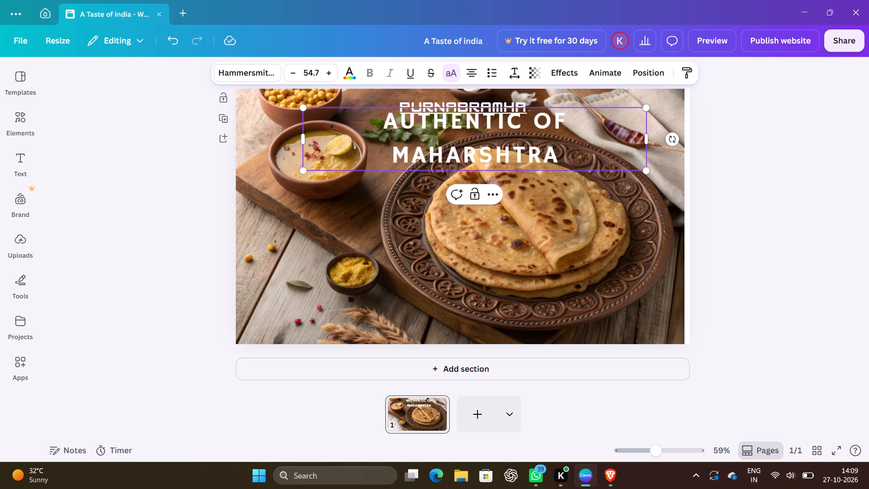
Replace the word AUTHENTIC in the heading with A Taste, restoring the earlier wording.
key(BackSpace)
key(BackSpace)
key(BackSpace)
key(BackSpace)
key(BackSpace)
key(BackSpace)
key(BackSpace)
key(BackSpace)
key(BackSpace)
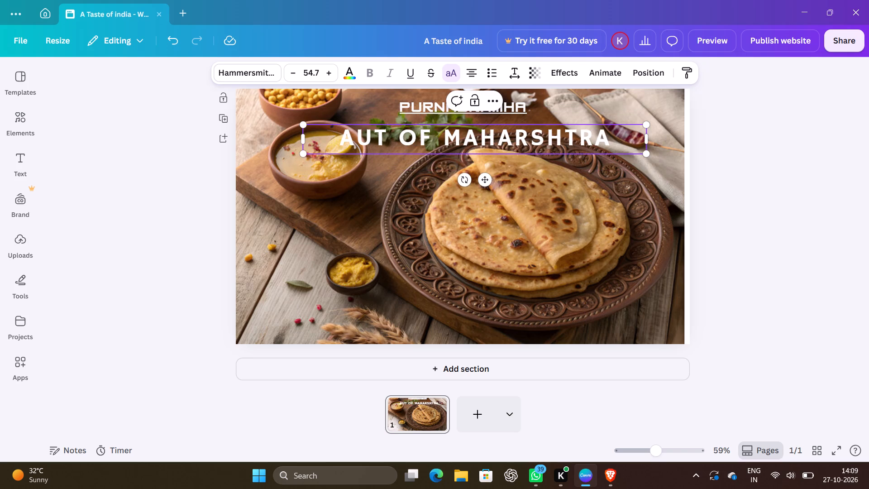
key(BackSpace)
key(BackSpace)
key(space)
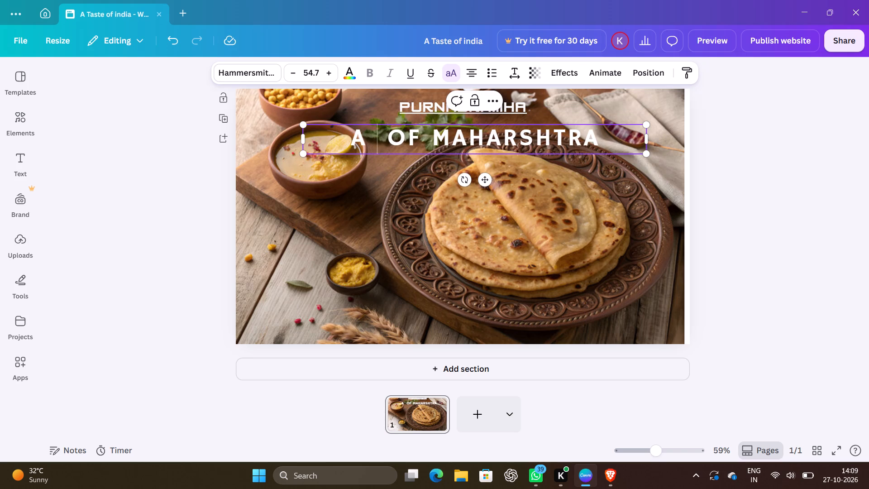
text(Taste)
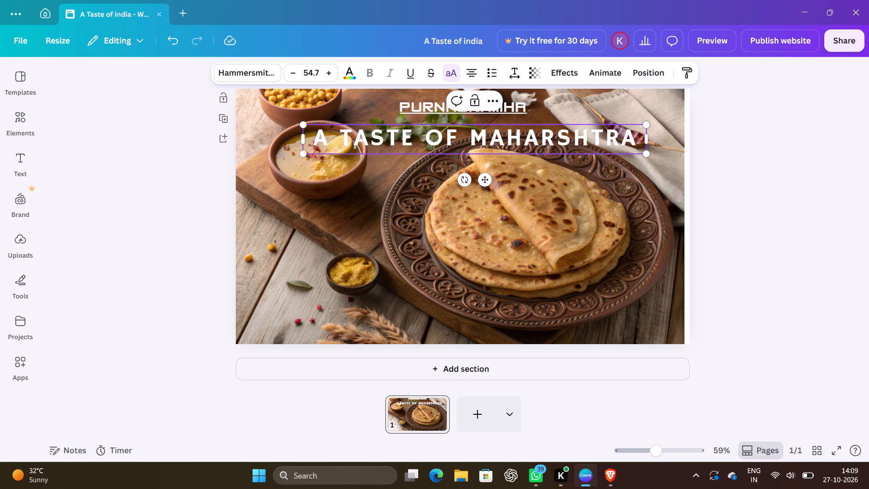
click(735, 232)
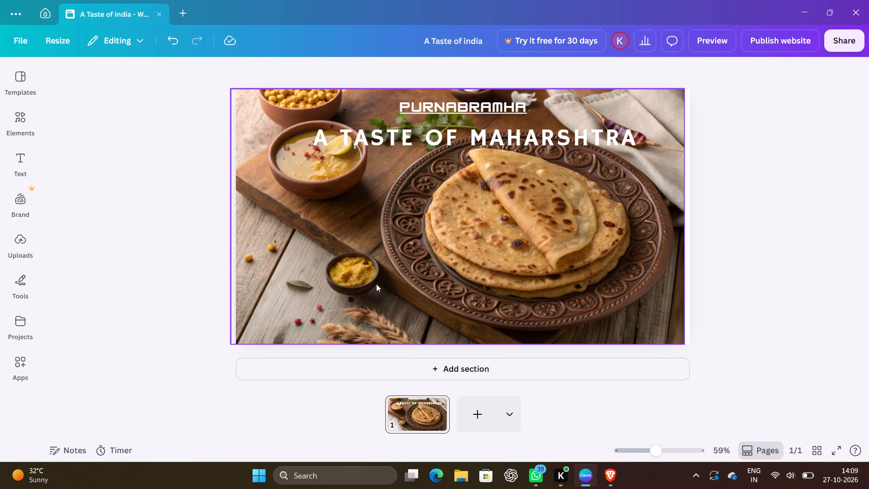
Add a new text box over the food photo, below the A TASTE OF MAHARSHTRA heading.
click(310, 204)
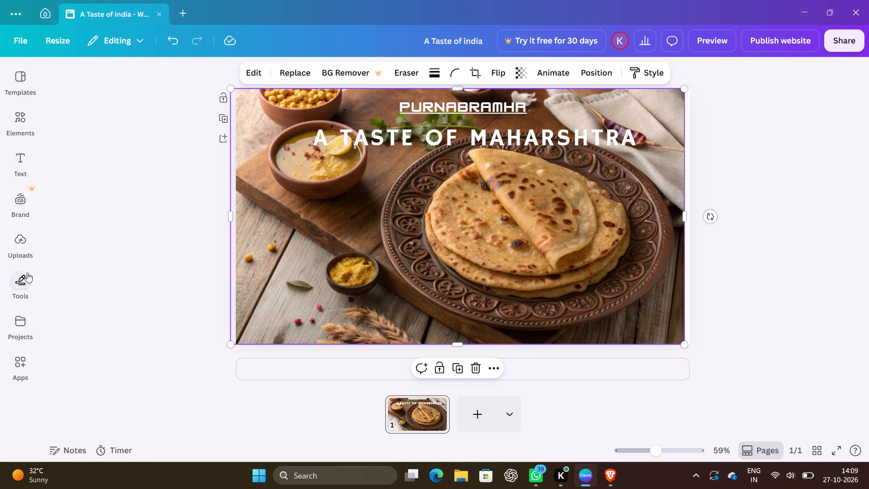
click(17, 292)
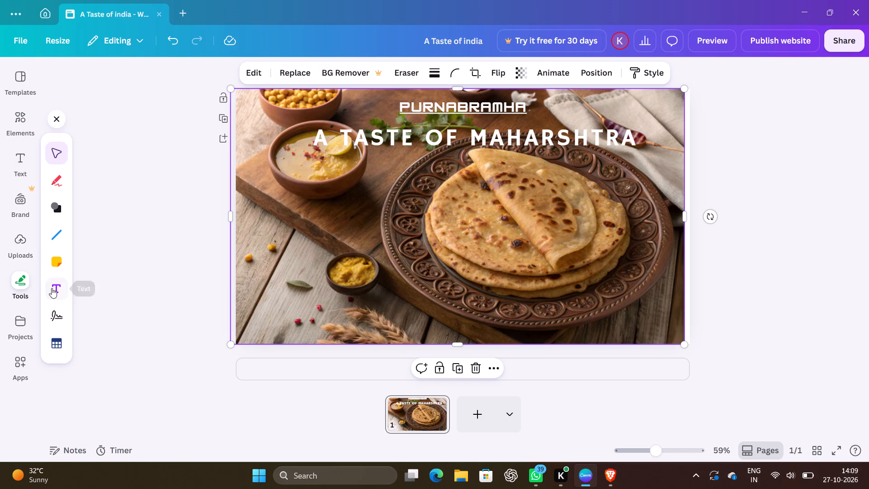
click(52, 288)
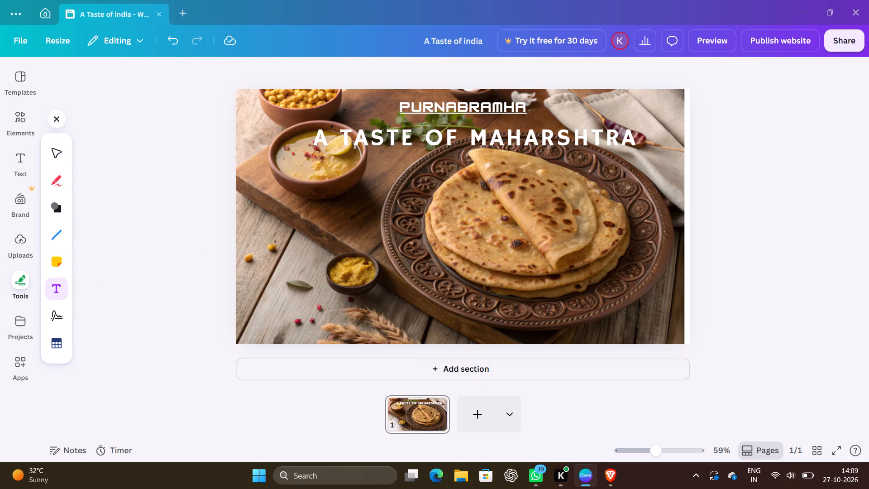
double_click(390, 221)
drag(390, 221, 310, 197)
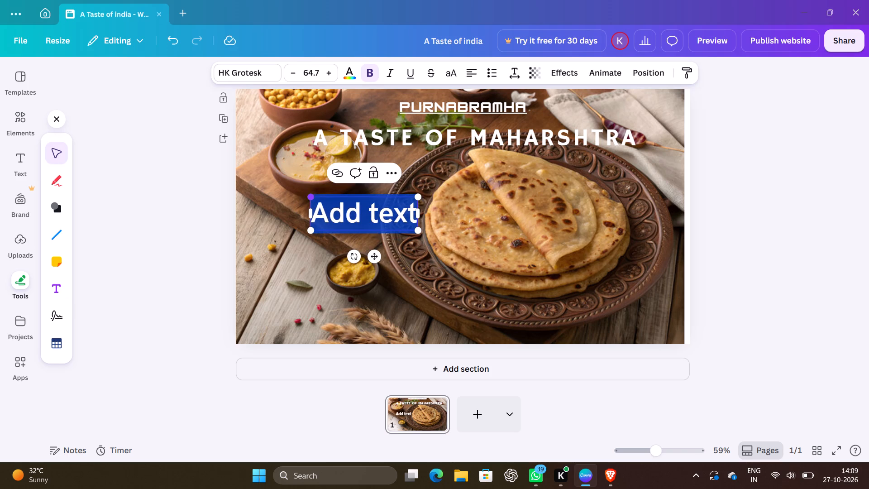
Enlarge the new Add text box to a font size of about 113.
drag(421, 231, 602, 285)
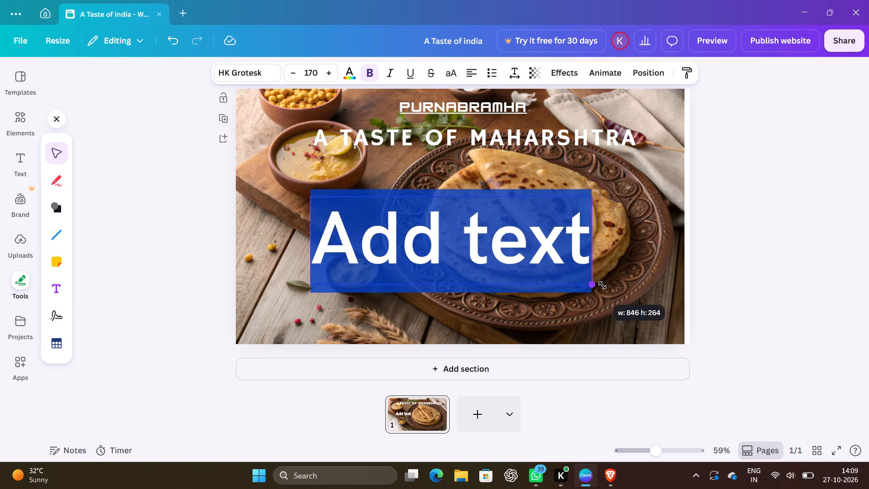
drag(602, 285, 507, 238)
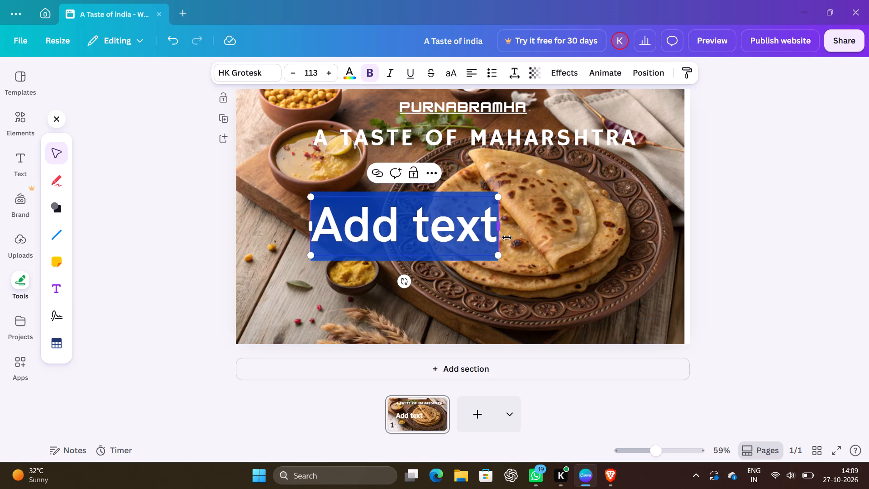
click(751, 275)
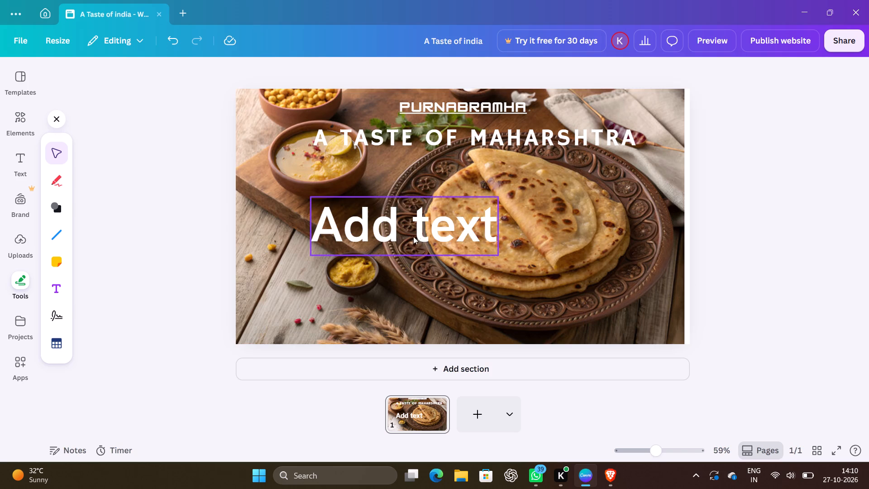
Open the new text box for editing with all of its placeholder wording selected.
double_click(372, 205)
click(372, 205)
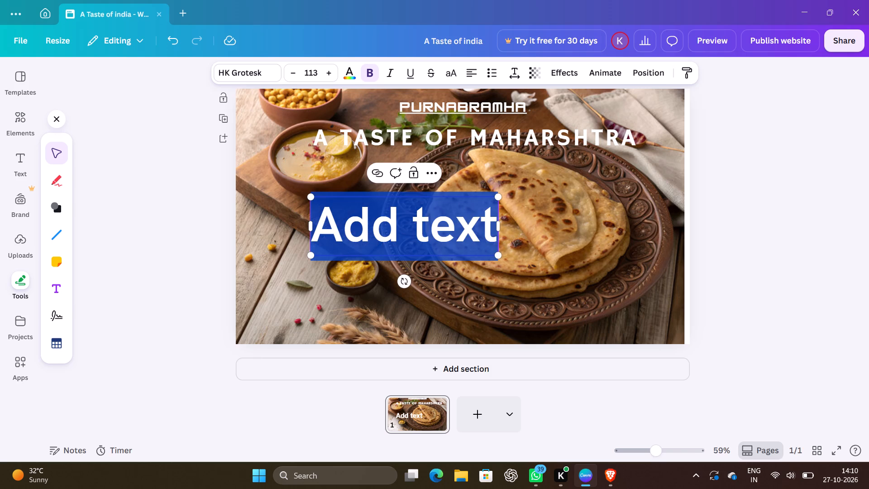
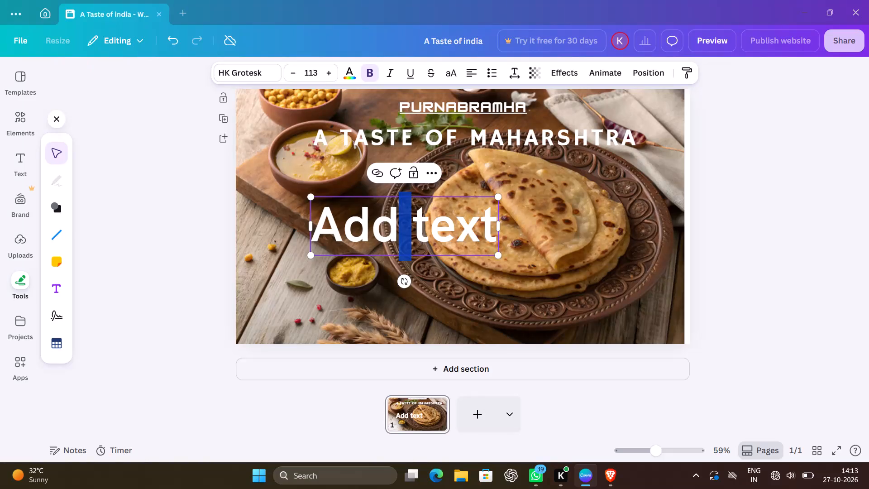
Replace the placeholder wording in the new text box with Traditional.
click(320, 216)
drag(320, 216, 502, 239)
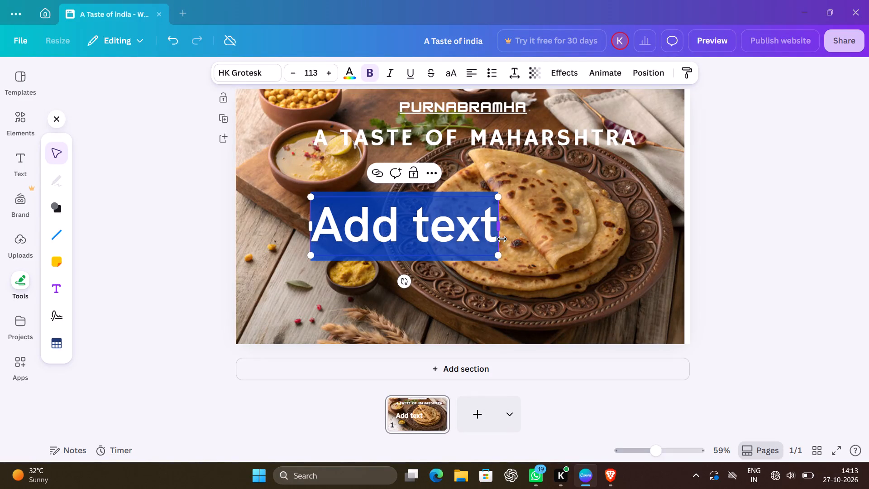
key(shift+t)
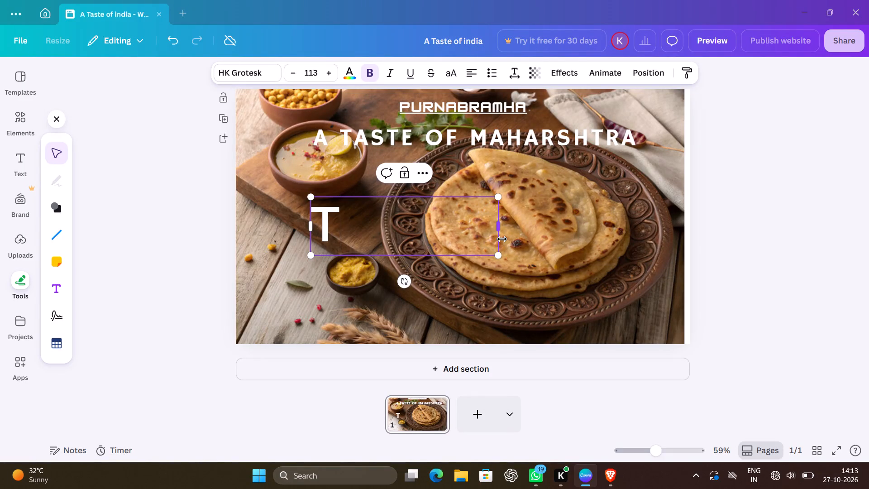
text(raditional)
key(space)
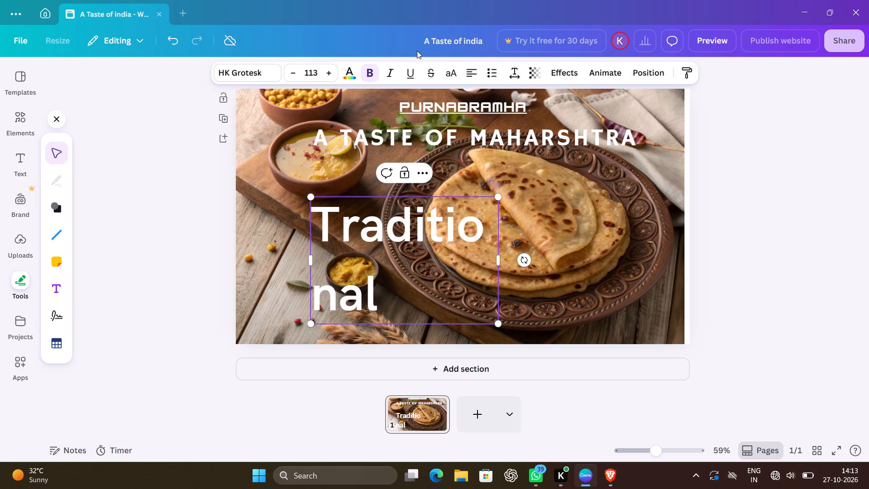
Reduce the font size of the word Traditional to 27.1.
triple_click(333, 227)
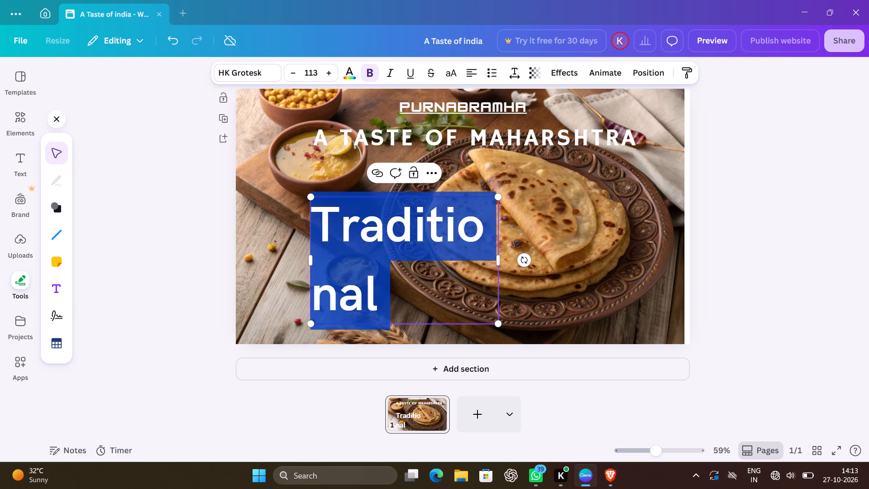
triple_click(292, 75)
triple_click(292, 75)
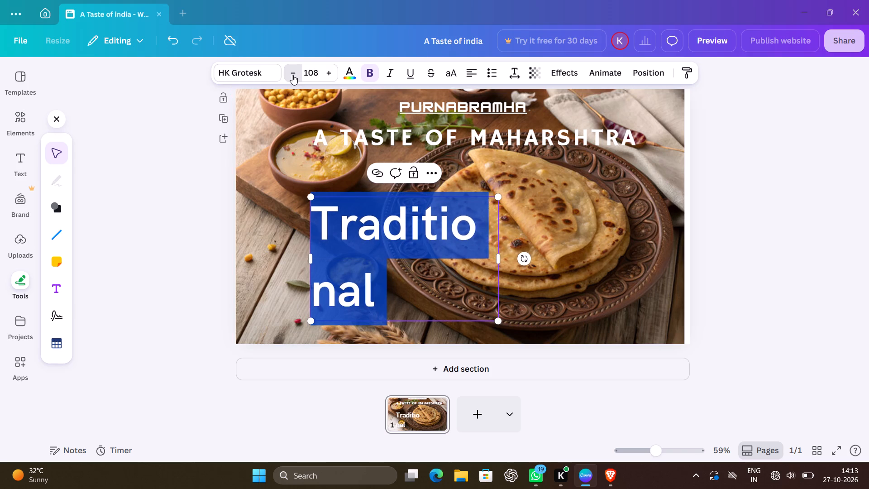
triple_click(292, 75)
triple_click(292, 75)
triple_click(292, 75)
double_click(292, 75)
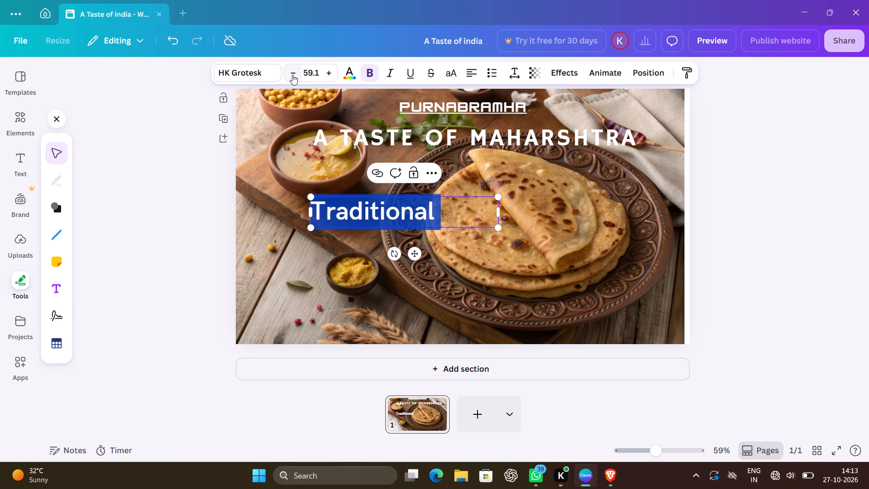
triple_click(292, 75)
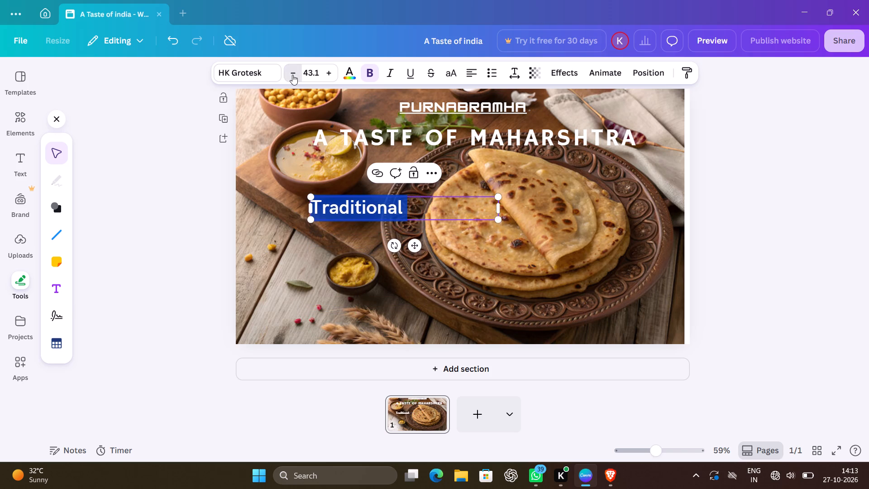
triple_click(292, 75)
triple_click(292, 75)
triple_click(292, 75)
triple_click(292, 75)
double_click(292, 75)
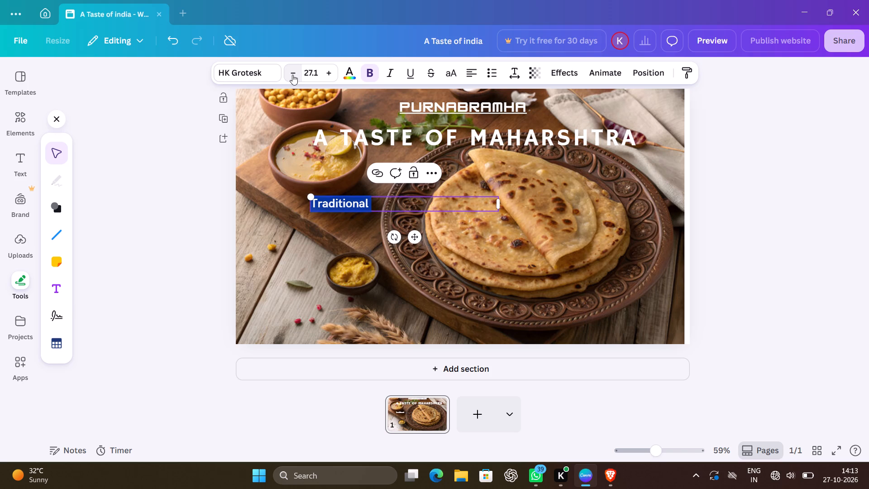
Continue the text after Traditional so the line reads Traditional Flavours. Less Preparation. More Happiness.
click(374, 206)
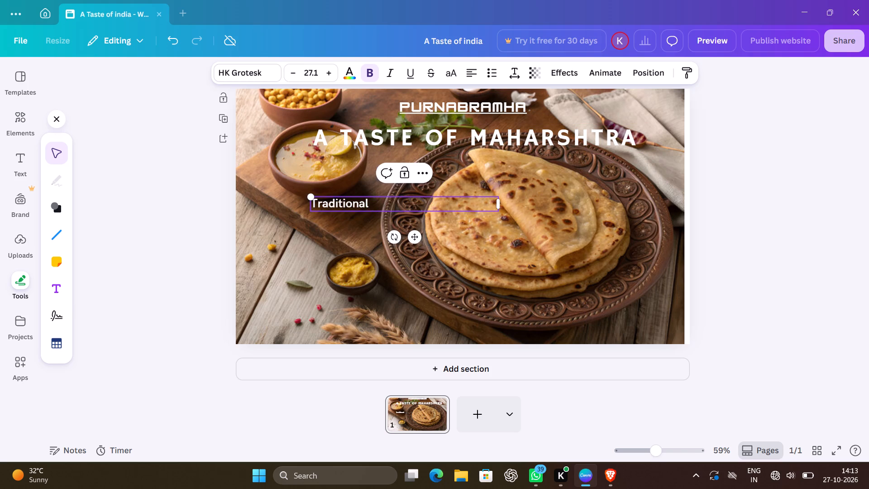
key(shift+f)
text(lavours)
key(space)
key(BackSpace)
key(period)
key(space)
text(Less)
key(space)
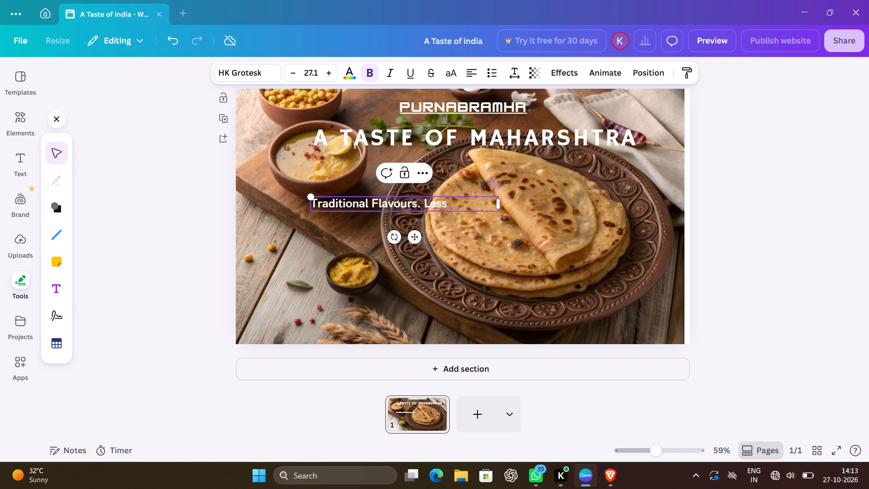
text(Preparation)
key(period)
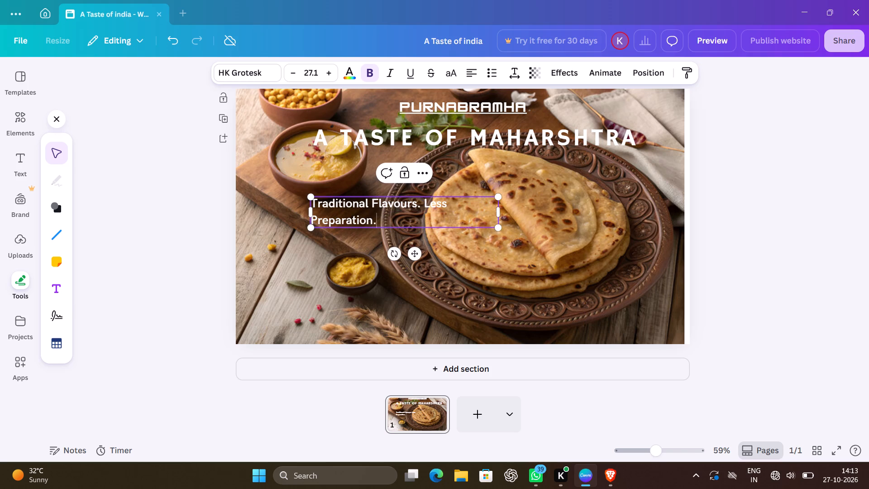
key(space)
text(More)
key(space)
text(Ha)
text(ppiness)
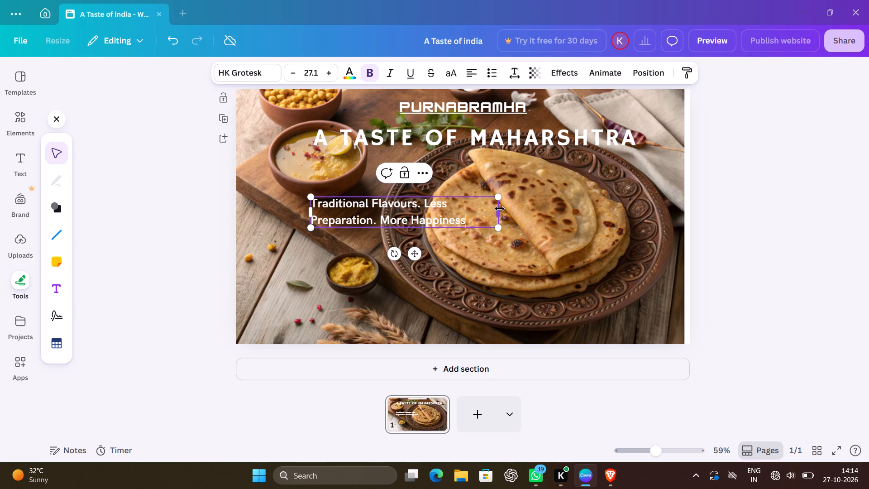
Widen the tagline's text box to fit on one line and move it up, centred beneath the A TASTE OF MAHARSHTRA heading.
drag(500, 209, 619, 192)
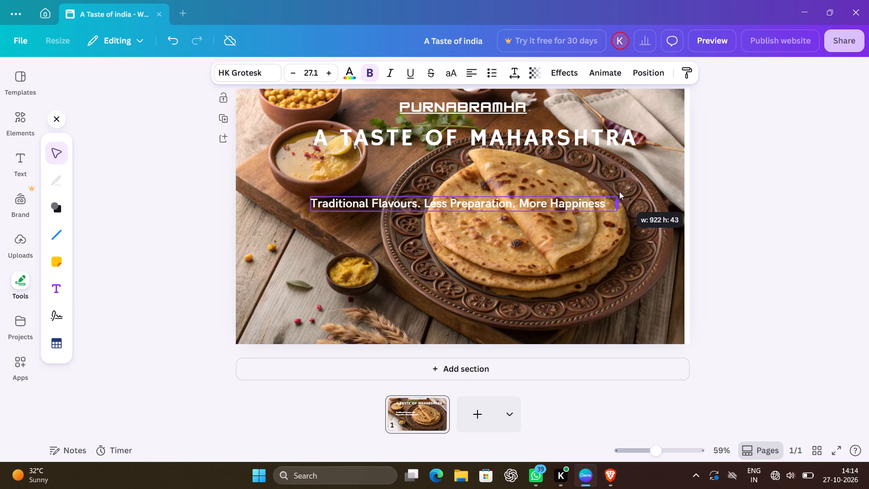
drag(619, 192, 625, 189)
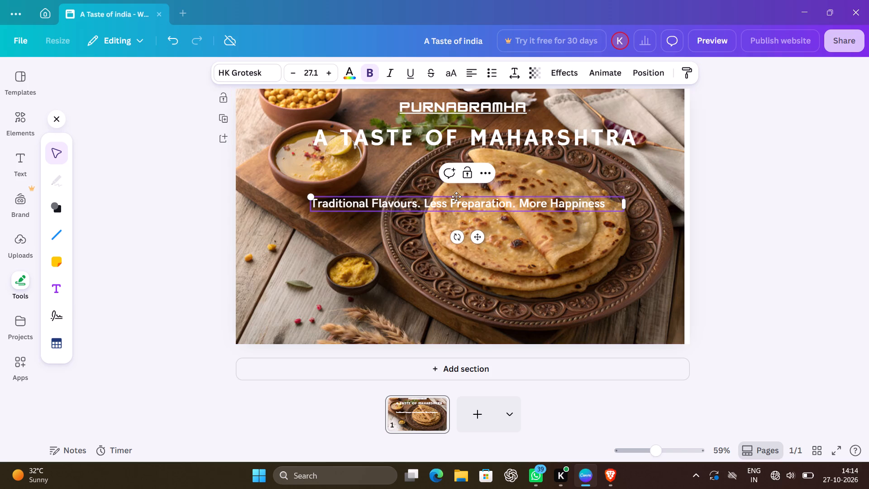
drag(458, 195, 476, 163)
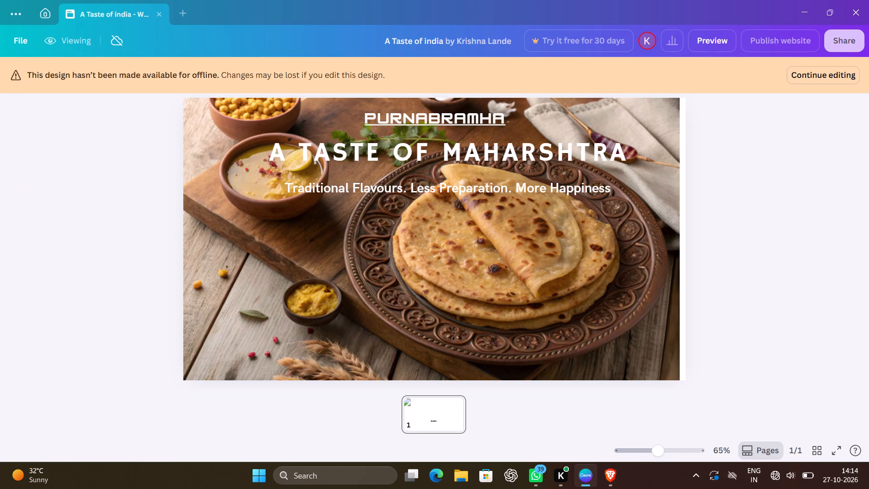
Resume editing the design from its offline view, leaving nothing on the page selected.
click(796, 324)
double_click(376, 245)
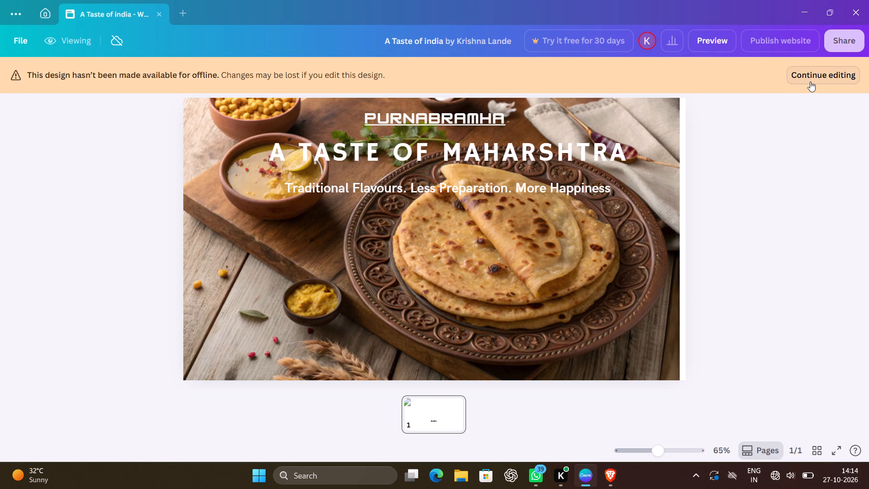
click(810, 81)
click(416, 212)
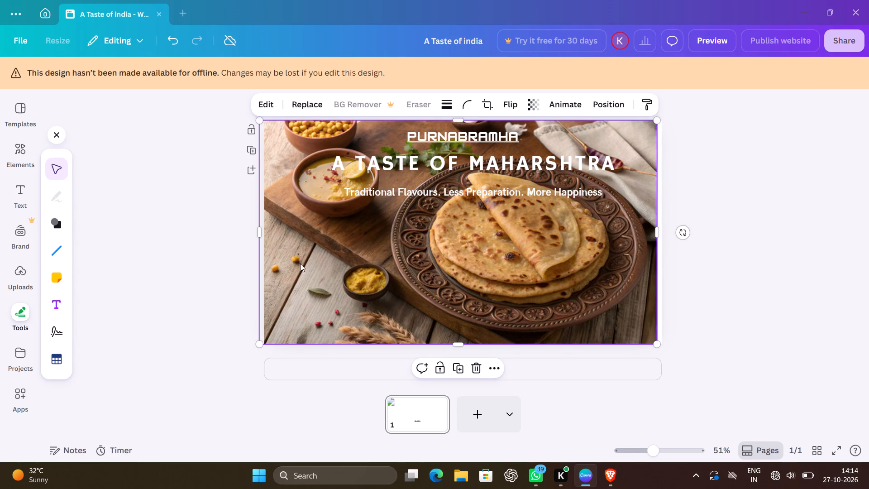
click(114, 256)
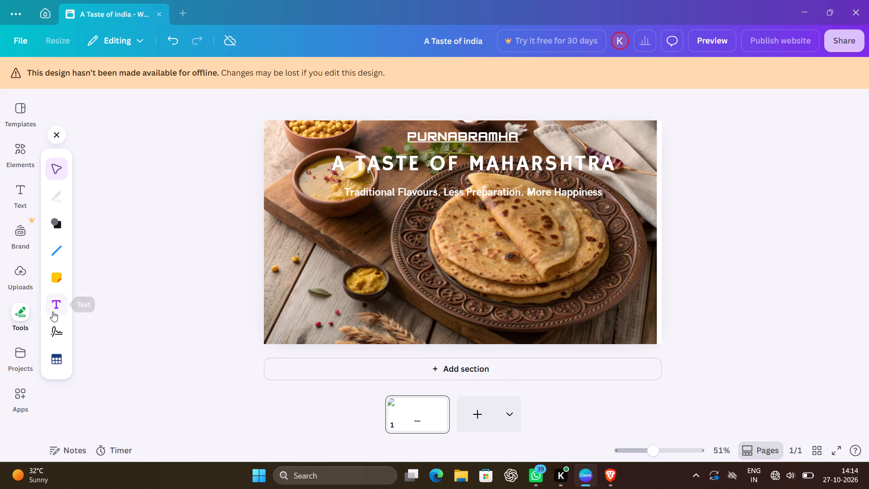
Add another text box over the photo below the tagline and enter Enjo in it.
click(53, 312)
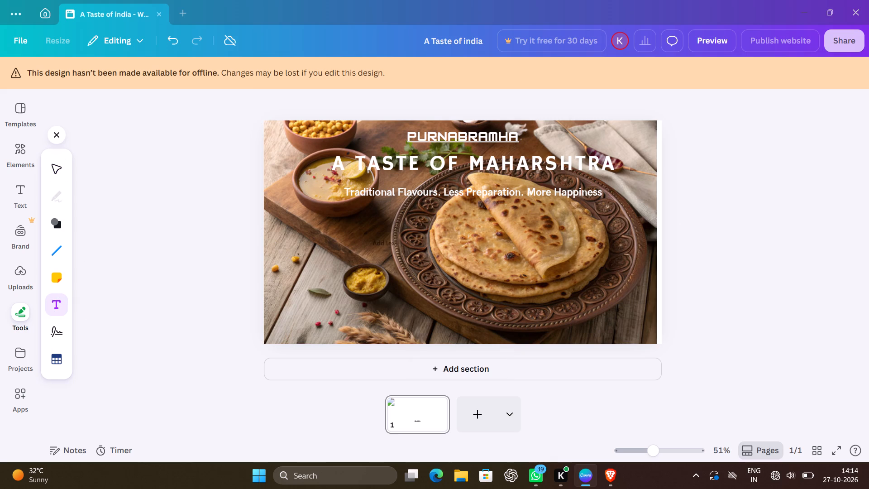
click(375, 240)
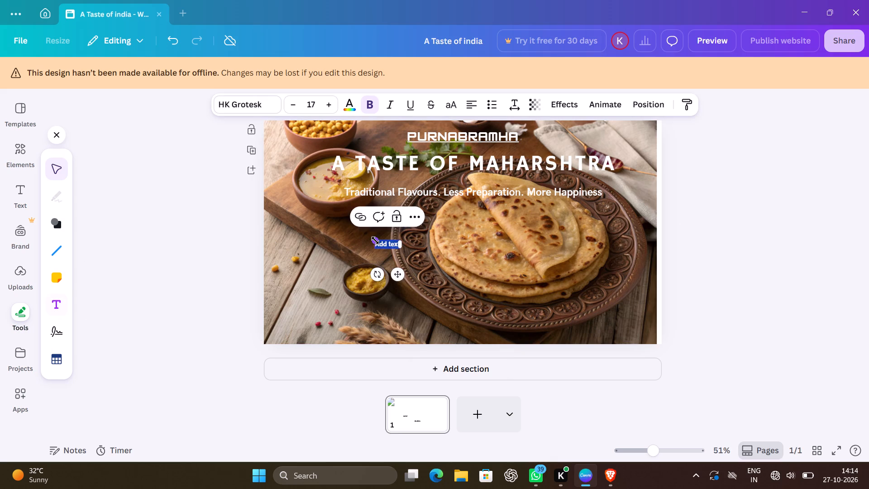
key(shift+e)
text(njo)
Change the colour of the new Enjo text to white.
double_click(384, 243)
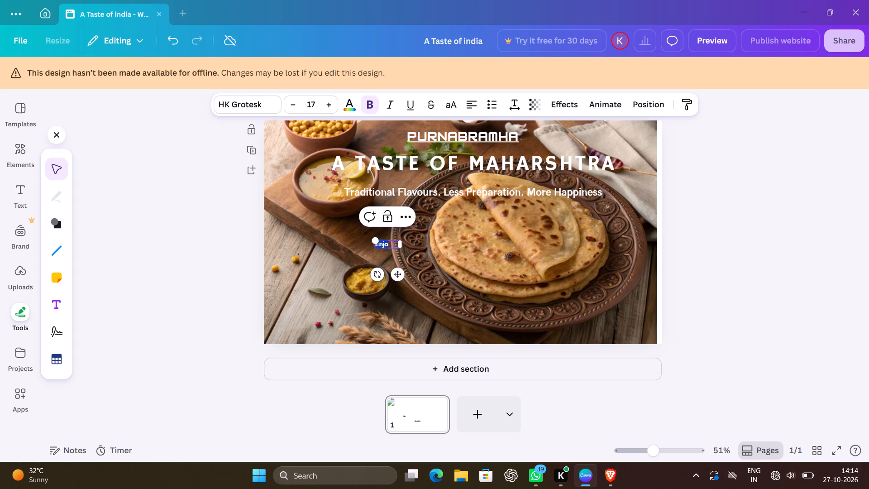
click(349, 104)
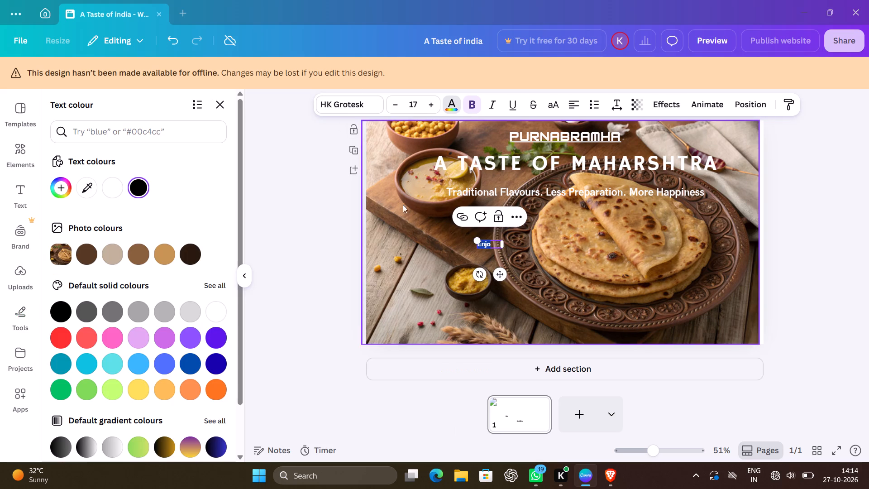
click(213, 315)
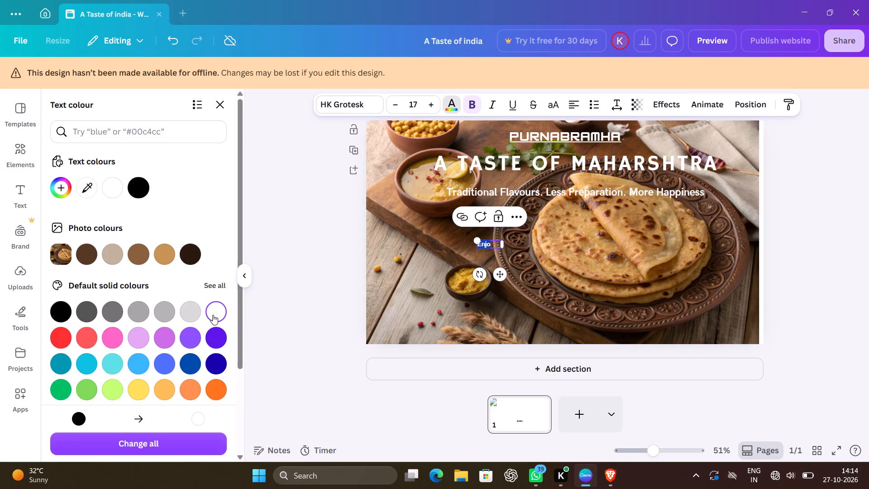
click(265, 318)
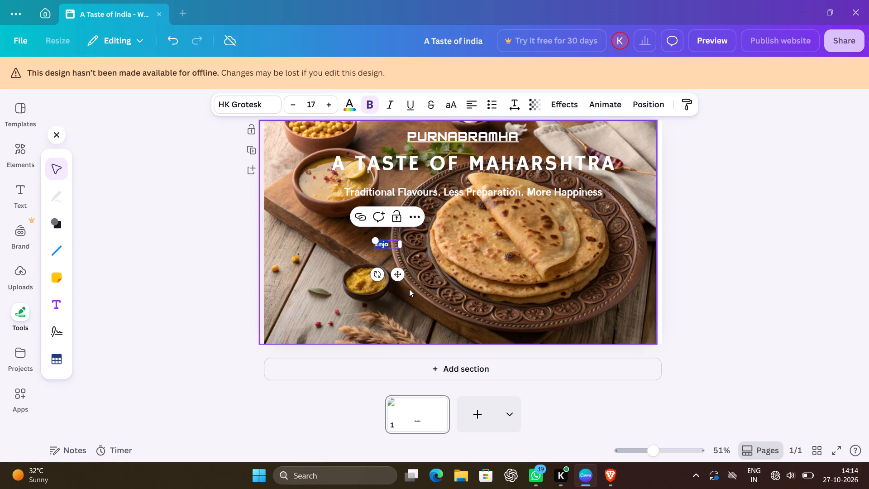
Continue the white text so that it reads Enjoy the.
click(392, 244)
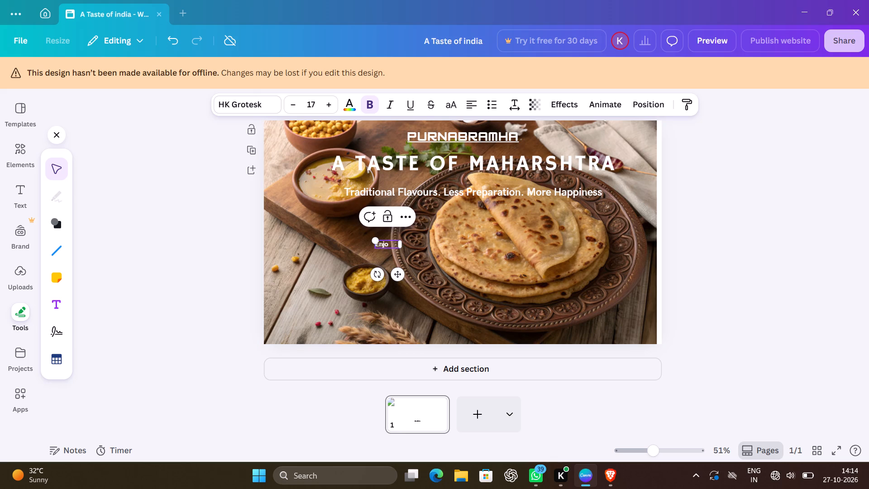
key(y)
key(space)
text(the)
key(space)
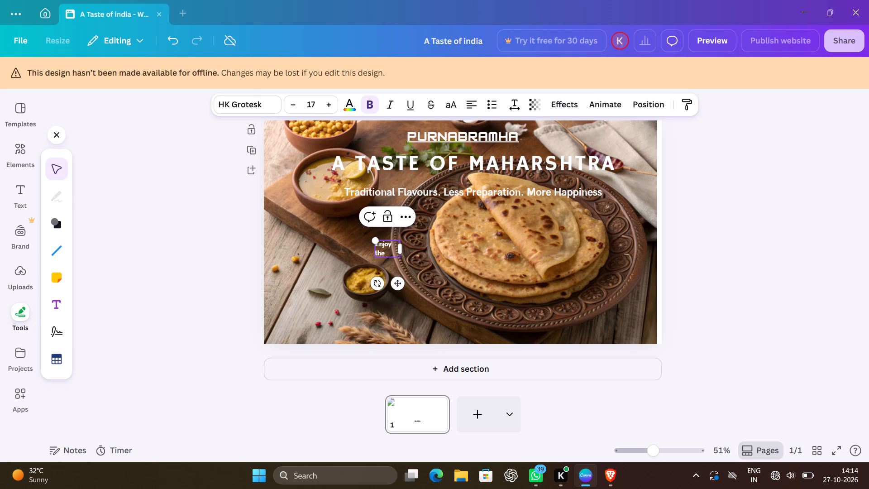
Widen the Enjoy the text box on both sides to a width of about 1,050.
drag(402, 252, 566, 244)
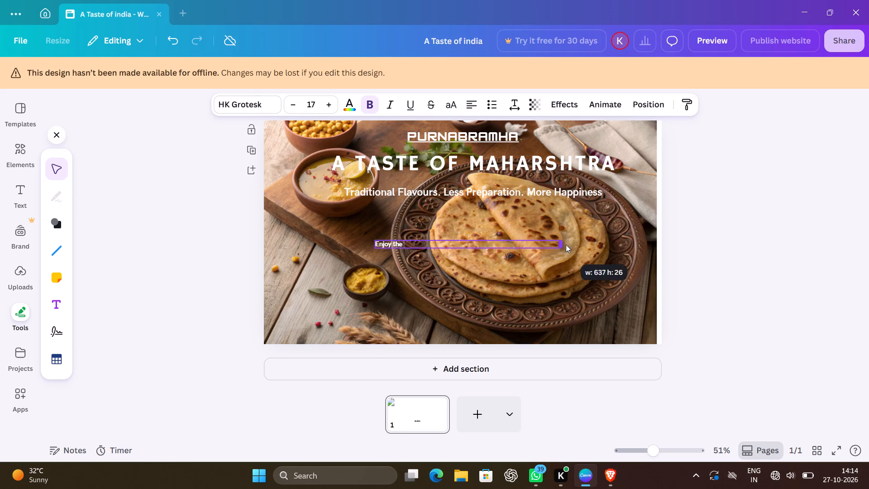
drag(566, 244, 630, 247)
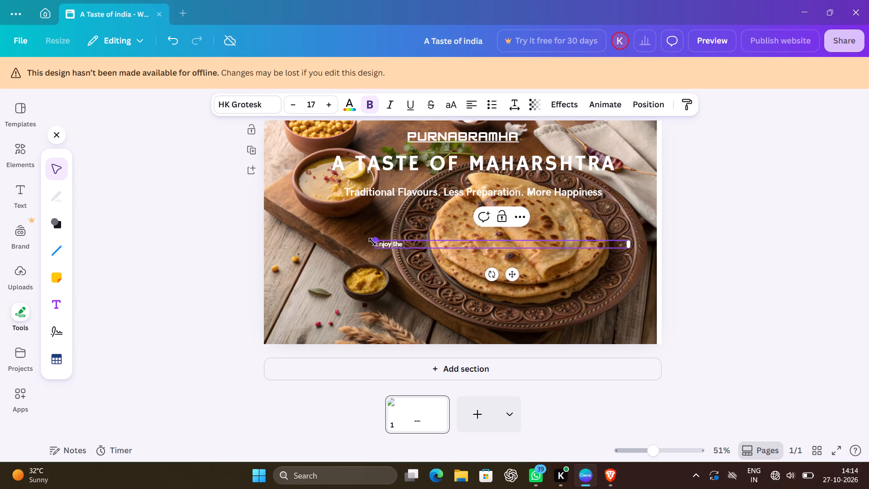
drag(374, 244, 317, 240)
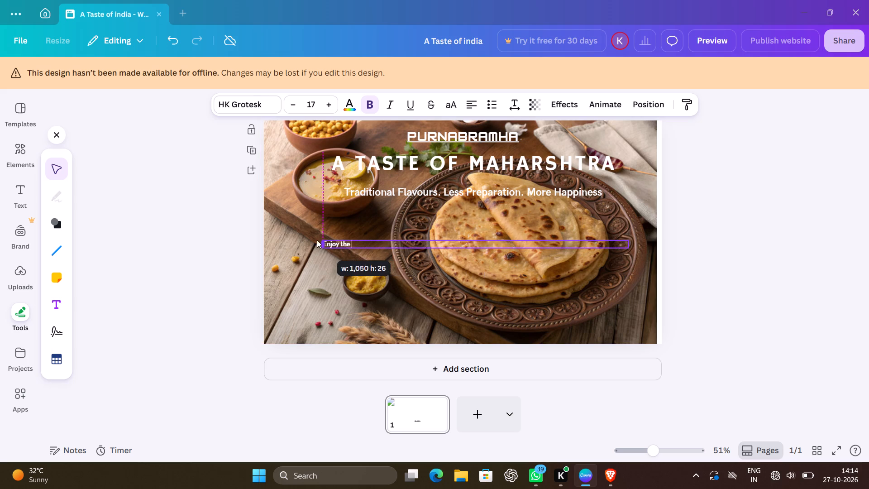
Widen the Enjoy the text box further towards the photo's left edge.
drag(317, 240, 316, 240)
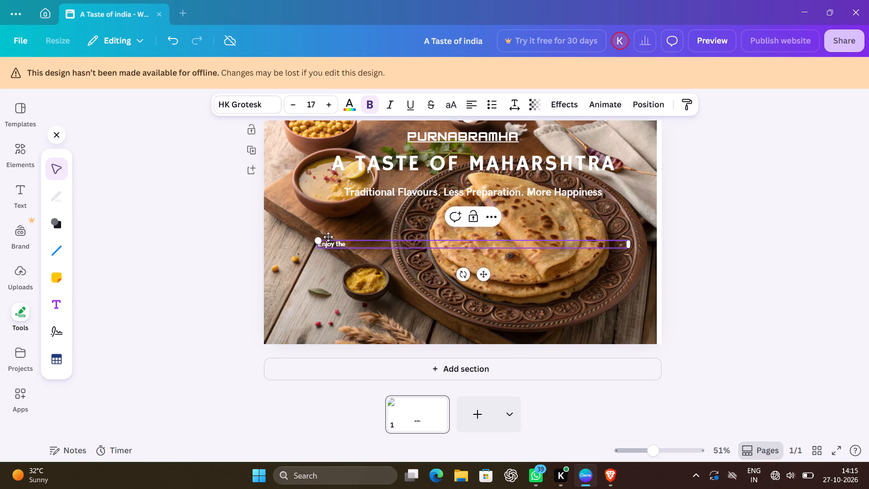
drag(319, 240, 303, 221)
Continue the white text so that it reads Enjoy the authentic taste of traditional indian food without spending hours in the kitchen !
key(a)
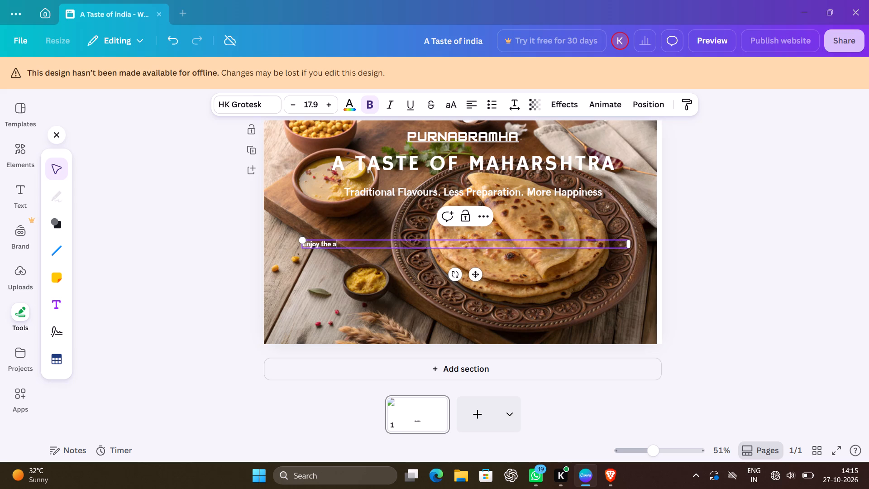
text(uthentic)
key(space)
text(taste)
key(space)
text(of)
key(space)
text(traditional)
key(space)
text(indian)
key(space)
text(food)
key(space)
text(withput)
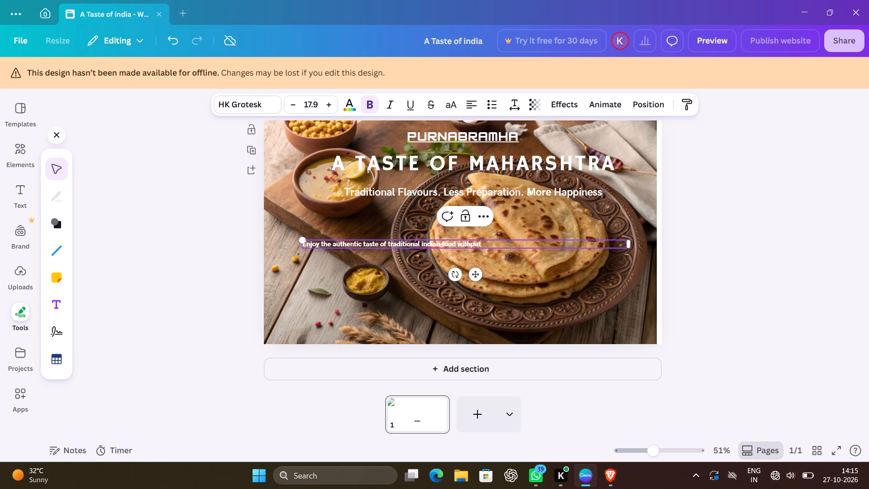
key(BackSpace)
key(BackSpace)
key(BackSpace)
text(out)
key(space)
text(spending)
key(space)
text(hours in the)
key(space)
text(kitc)
text(hen)
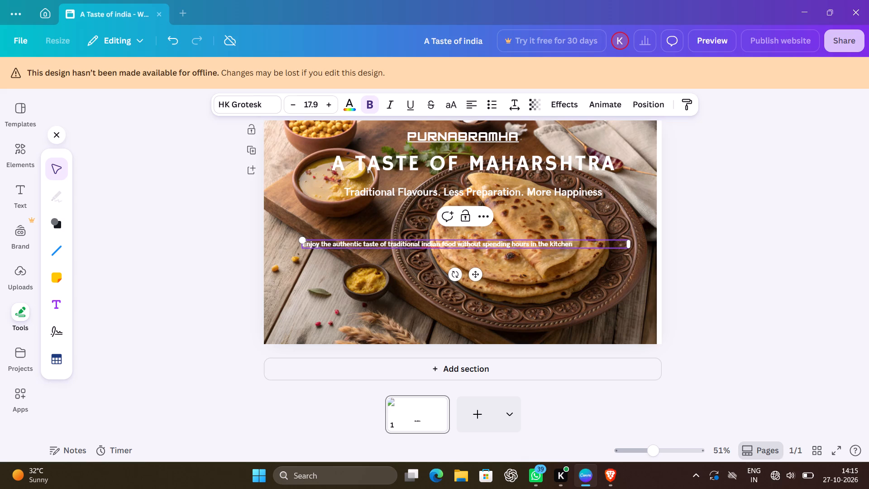
key(space)
key(shift+exclam)
Increase the font size of the whole Enjoy the authentic taste sentence to 20.9.
double_click(394, 242)
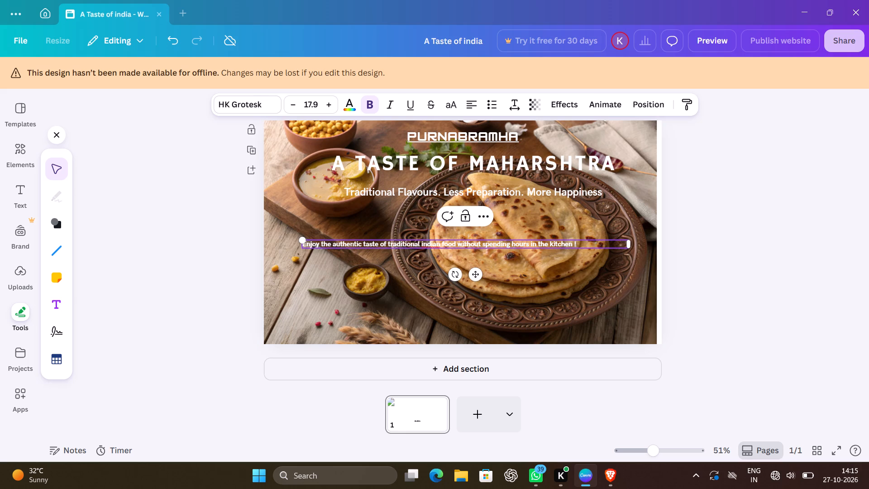
triple_click(394, 242)
double_click(394, 242)
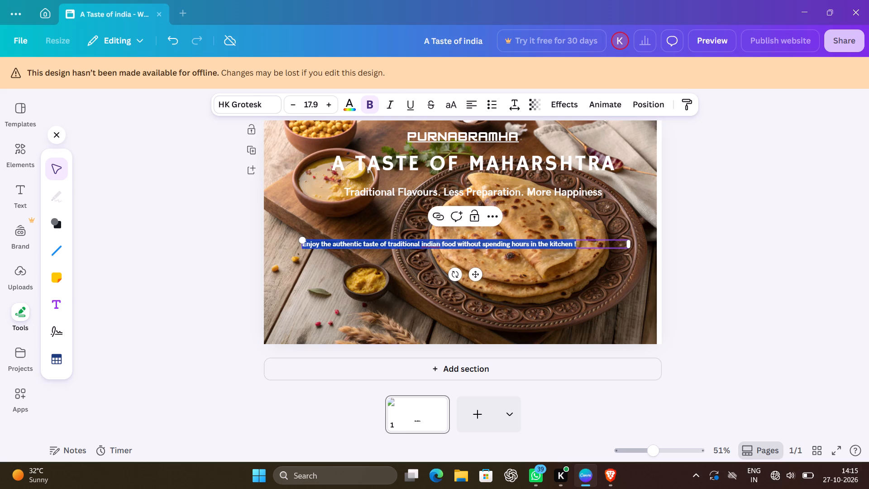
click(329, 105)
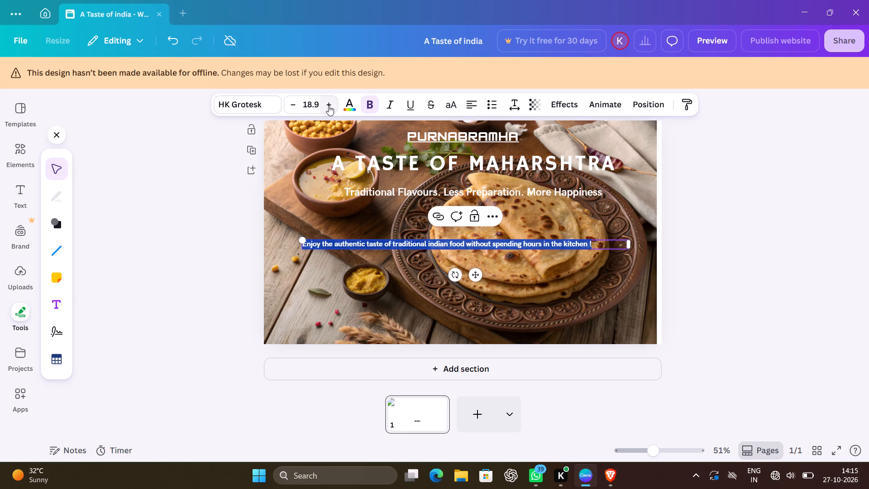
click(329, 105)
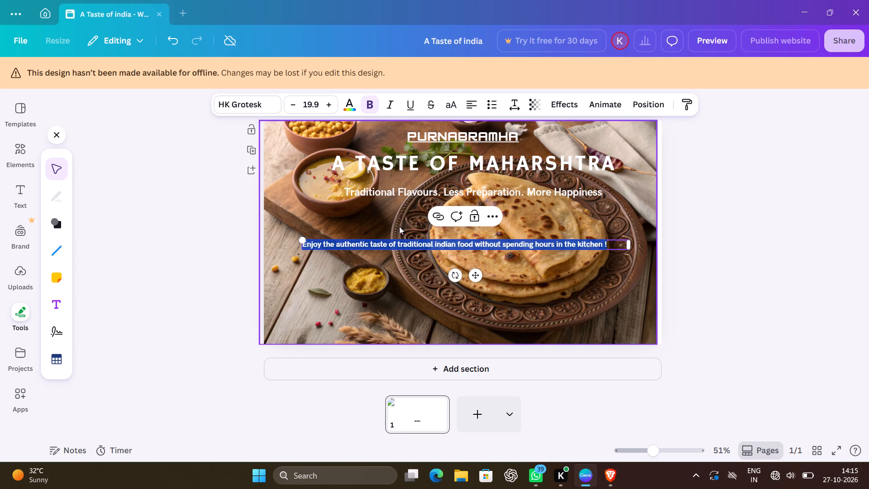
click(331, 106)
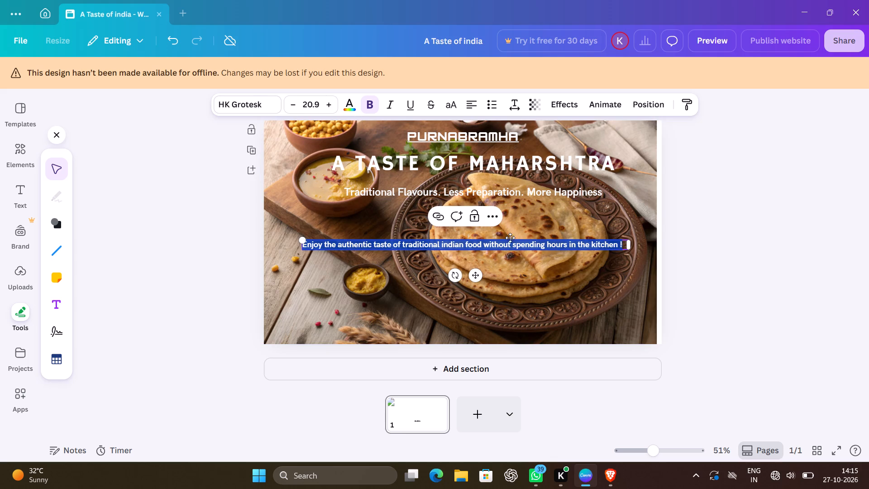
Move the Enjoy the authentic taste sentence up so that it sits just below the tagline, roughly centred under it.
click(507, 245)
drag(511, 238, 520, 207)
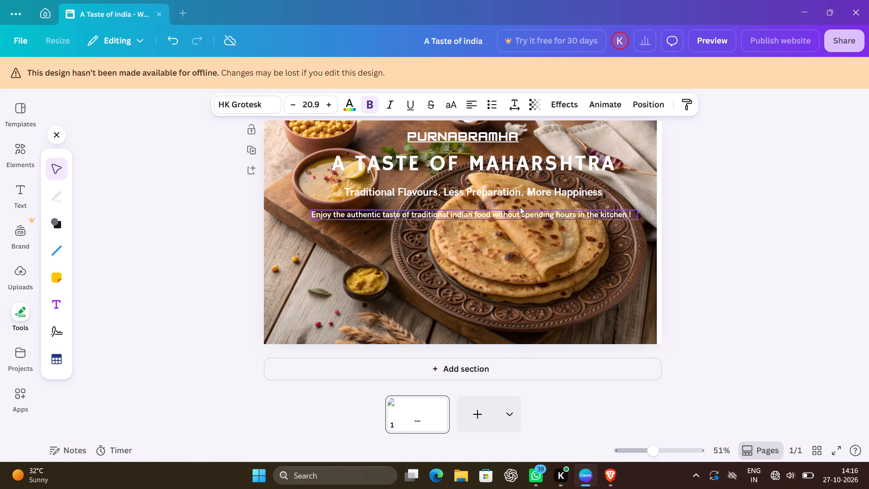
drag(520, 207, 519, 210)
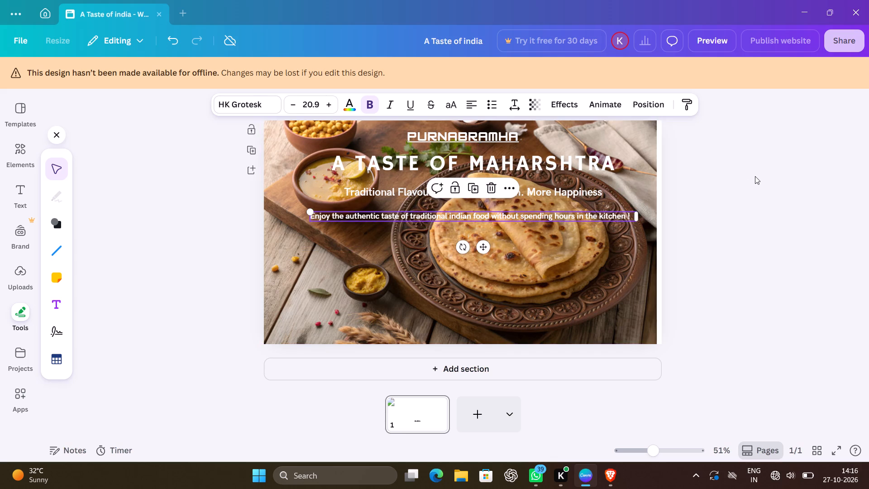
click(755, 176)
Underline the whole A Taste of Maharshtra heading.
double_click(576, 171)
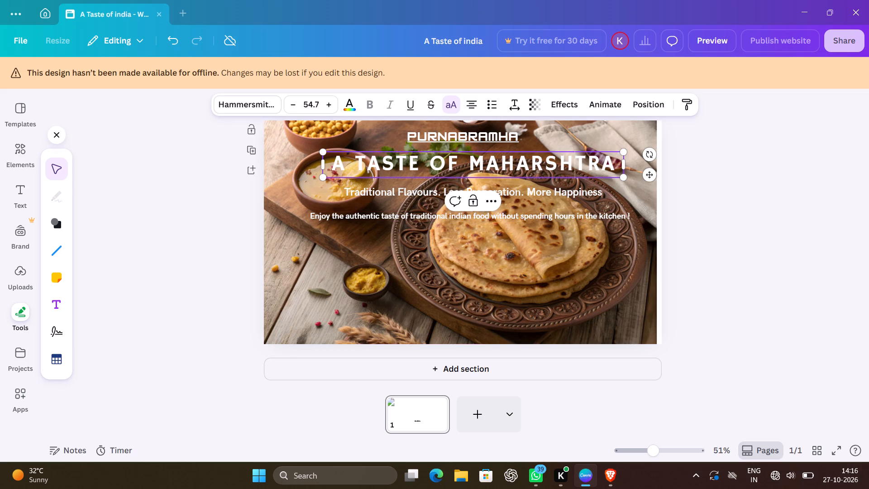
double_click(576, 171)
triple_click(576, 171)
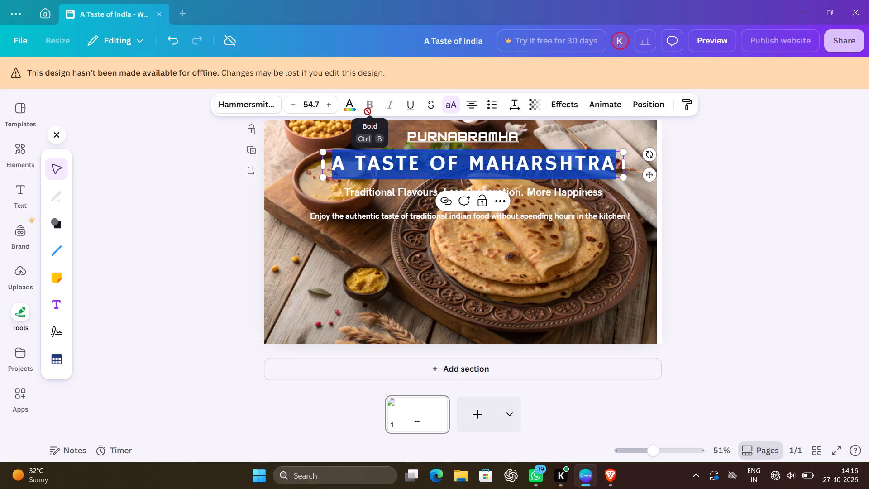
click(415, 109)
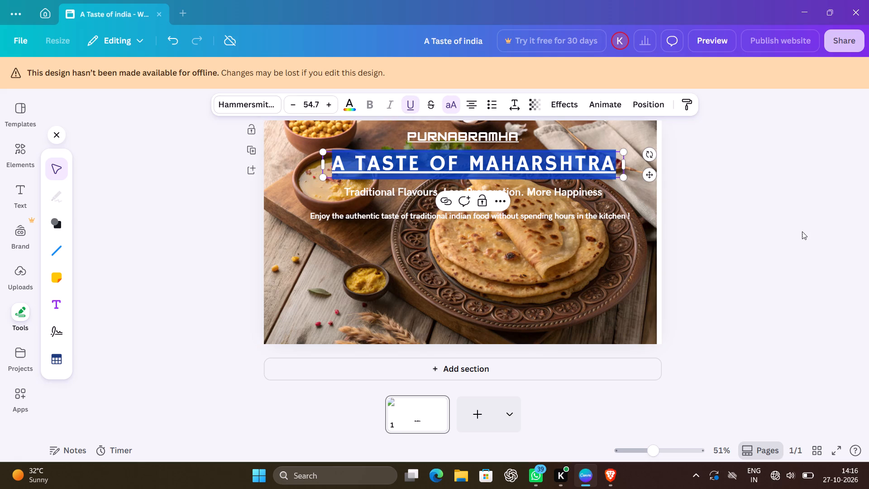
click(803, 232)
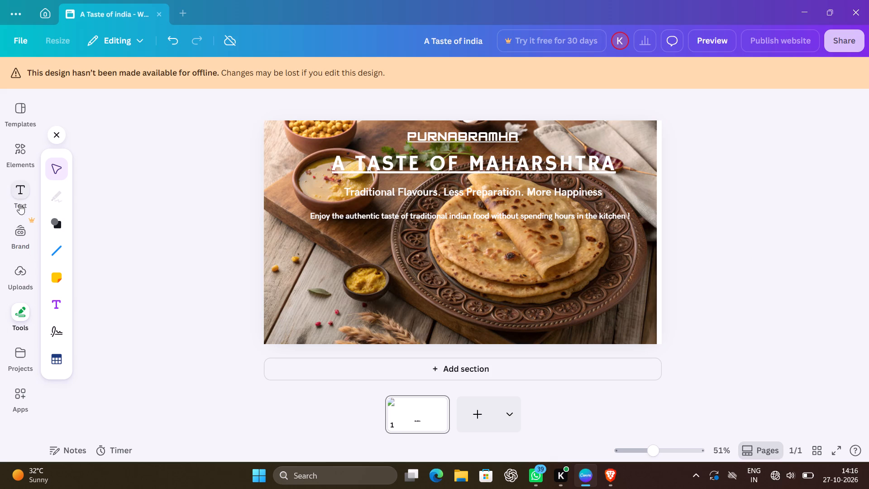
Open the design elements library to check for available content.
click(19, 162)
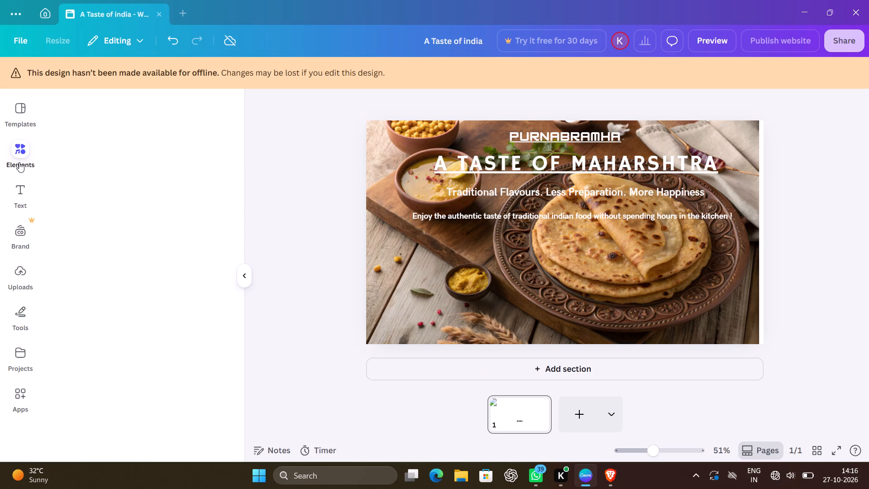
click(285, 206)
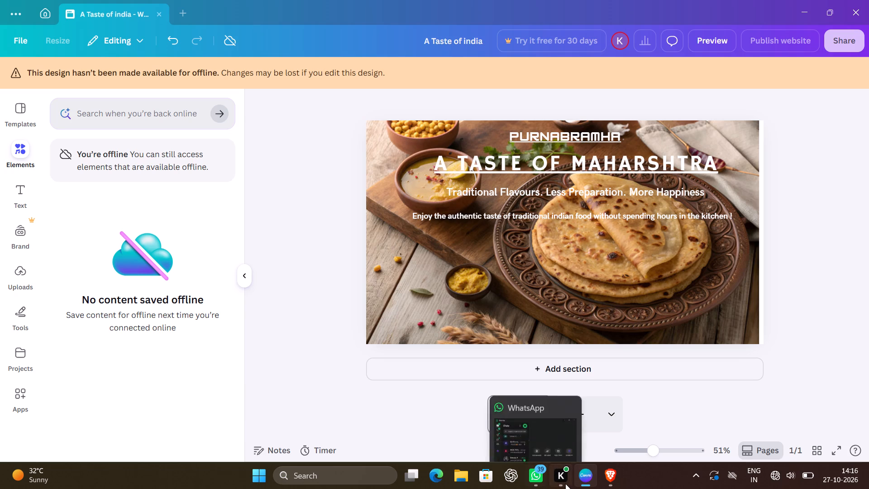
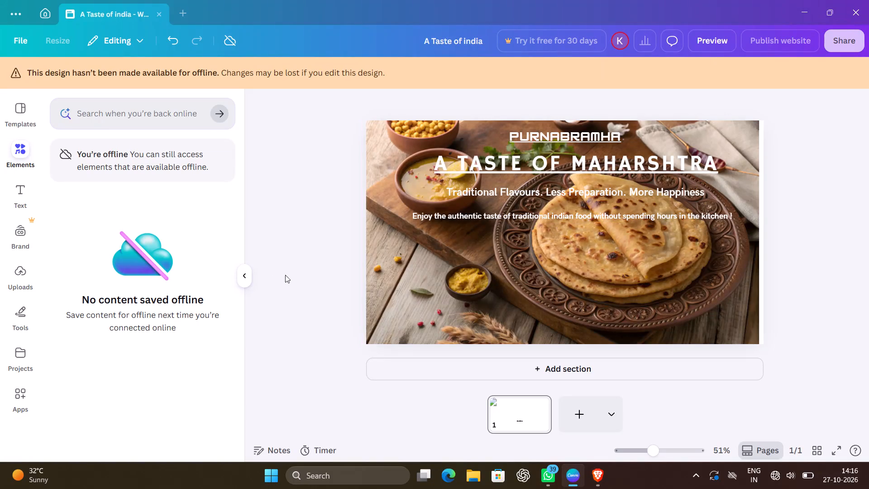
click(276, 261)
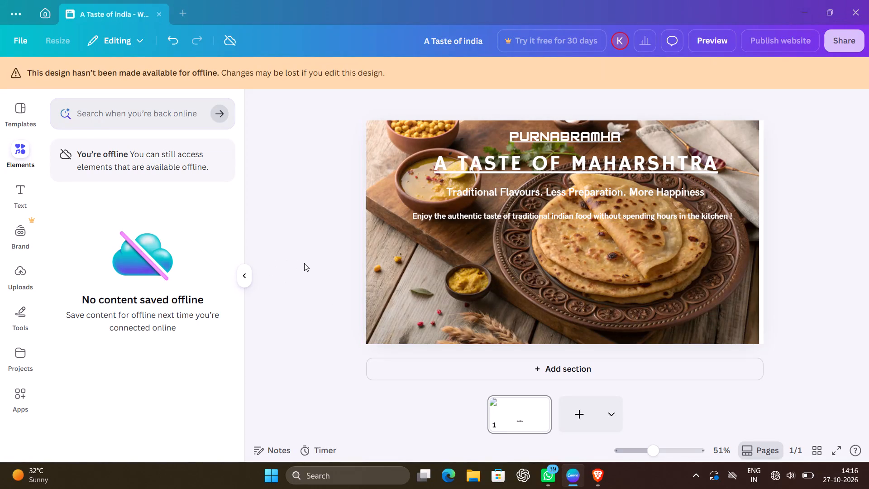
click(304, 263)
Minimise the Canva and Brave windows to reach the desktop and launch the Kuro application from its shortcut.
click(801, 9)
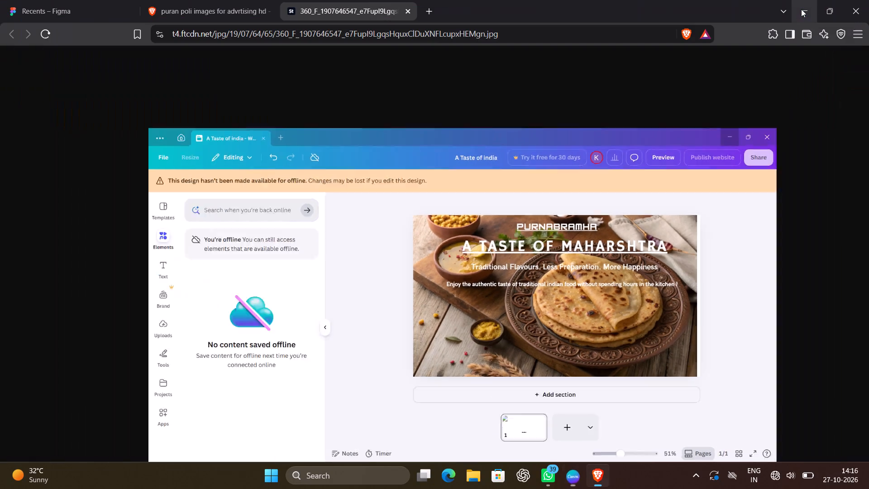
click(813, 15)
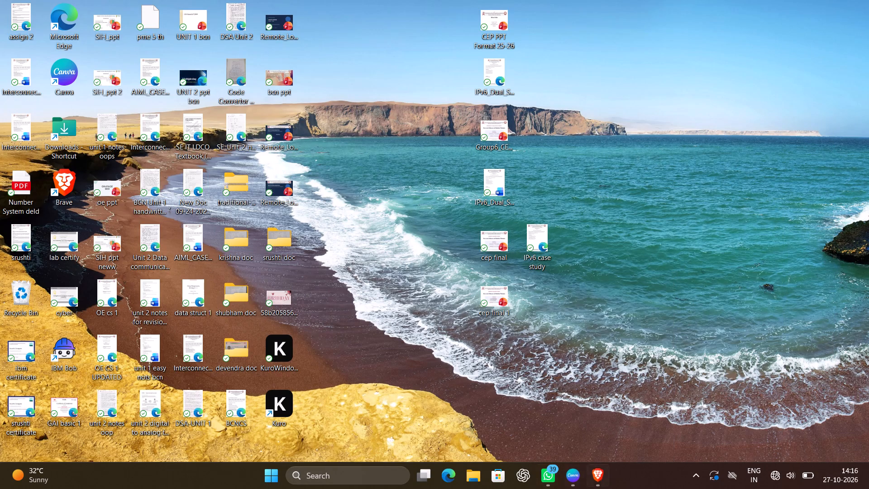
double_click(287, 401)
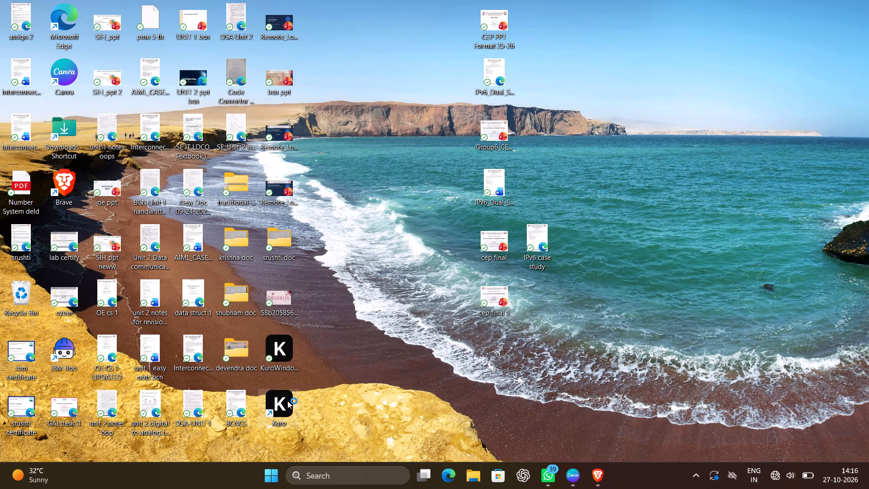